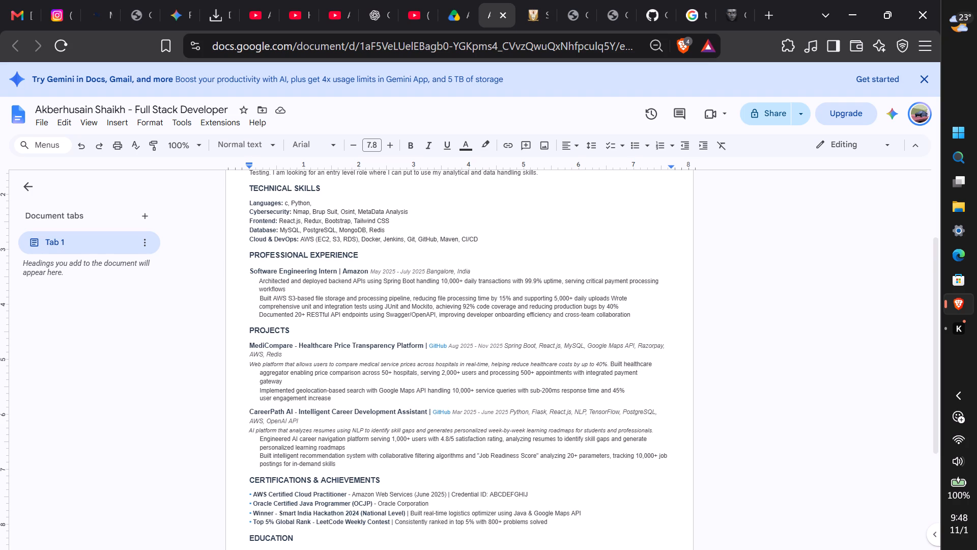
Replace the "Frontend" label in the Technical Skills section with "Development & Tool".
{"action": "left_click", "coordinate": [278, 218]}
{"action": "left_click", "coordinate": [272, 218]}
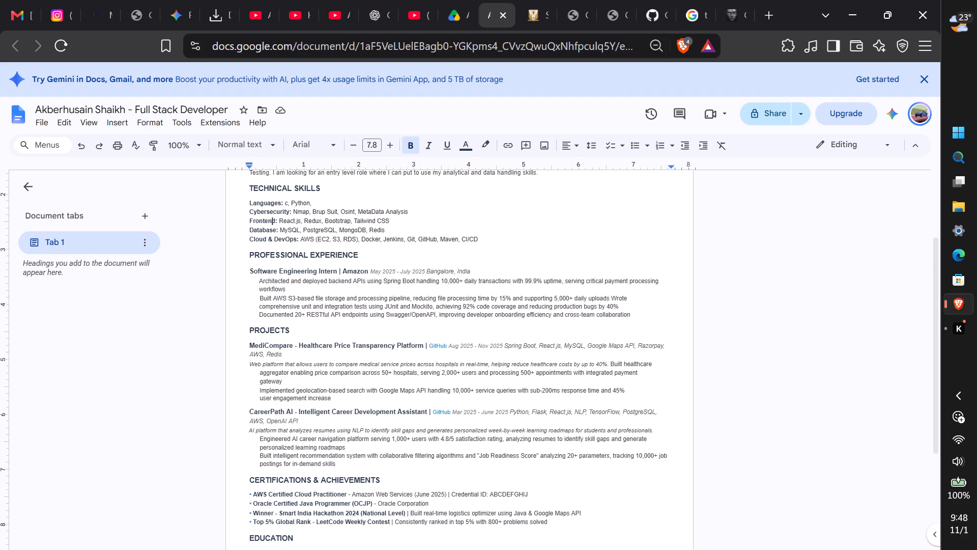
{"action": "key", "text": "Left"}
{"action": "key", "text": "Left"}
{"action": "key", "text": "Left"}
{"action": "key", "text": "Left"}
{"action": "key", "text": "Left"}
{"action": "key", "text": "Left"}
{"action": "key", "text": "Left"}
{"action": "key", "text": "Delete"}
{"action": "key", "text": "Delete"}
{"action": "key", "text": "Delete"}
{"action": "key", "text": "Delete"}
{"action": "key", "text": "Delete"}
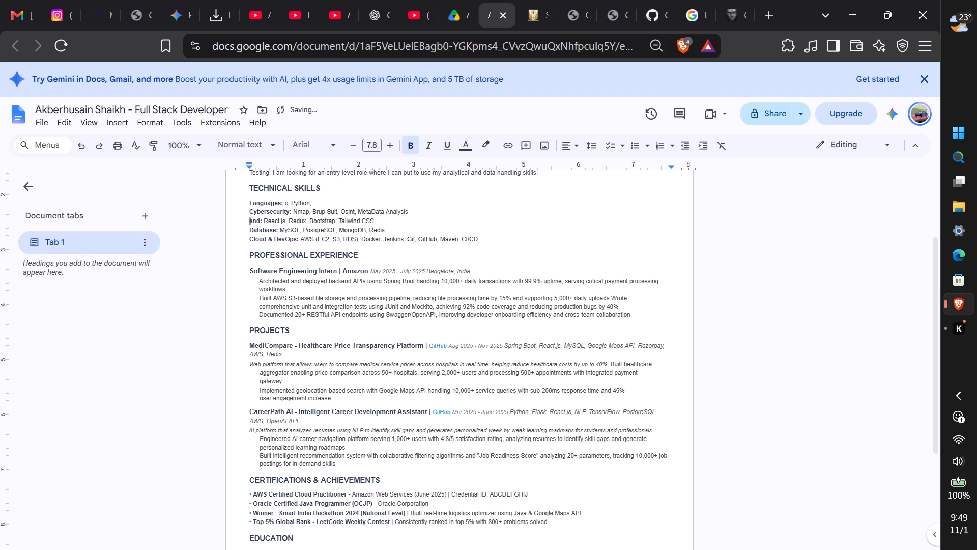
{"action": "key", "text": "Delete"}
{"action": "key", "text": "Delete"}
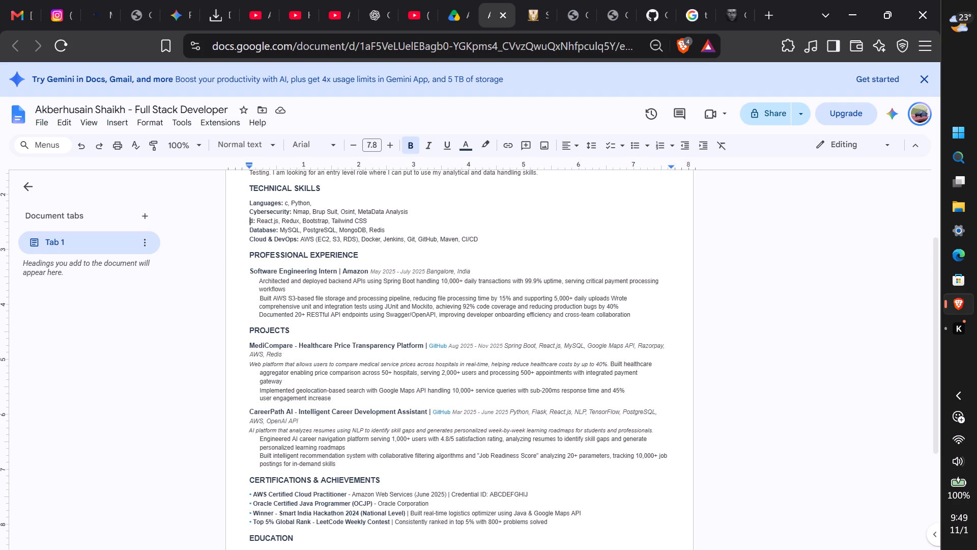
{"action": "key", "text": "shift+d"}
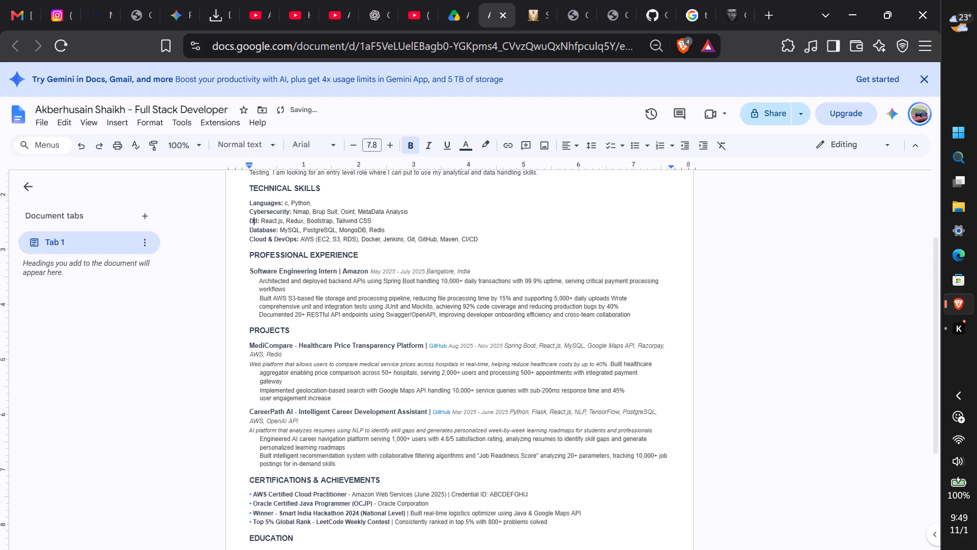
{"action": "key", "text": "e"}
{"action": "key", "text": "Delete"}
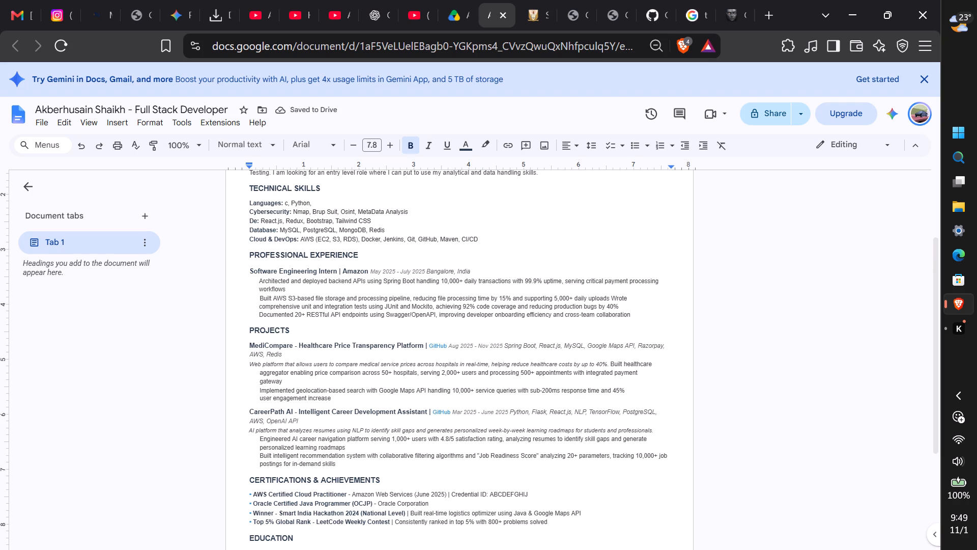
{"action": "type", "text": "velopment"}
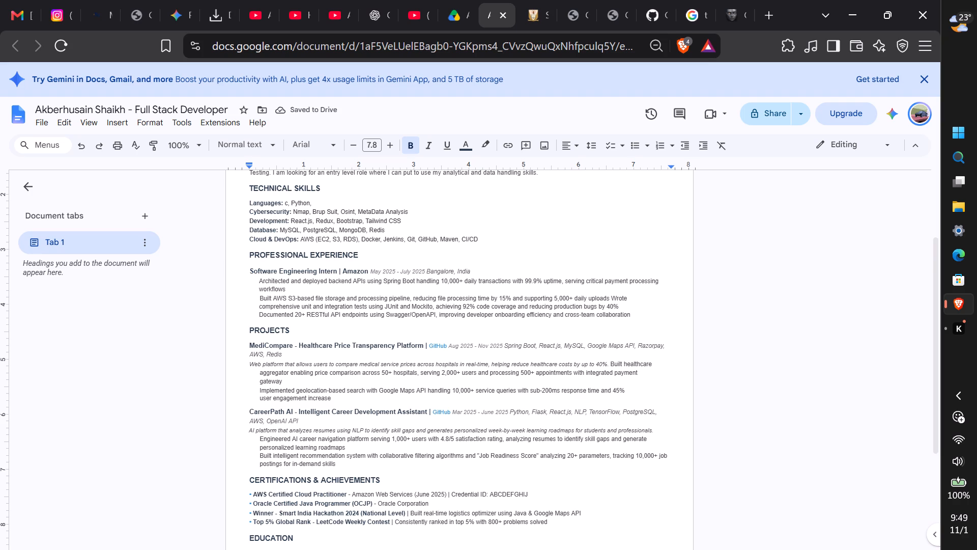
{"action": "key", "text": "space"}
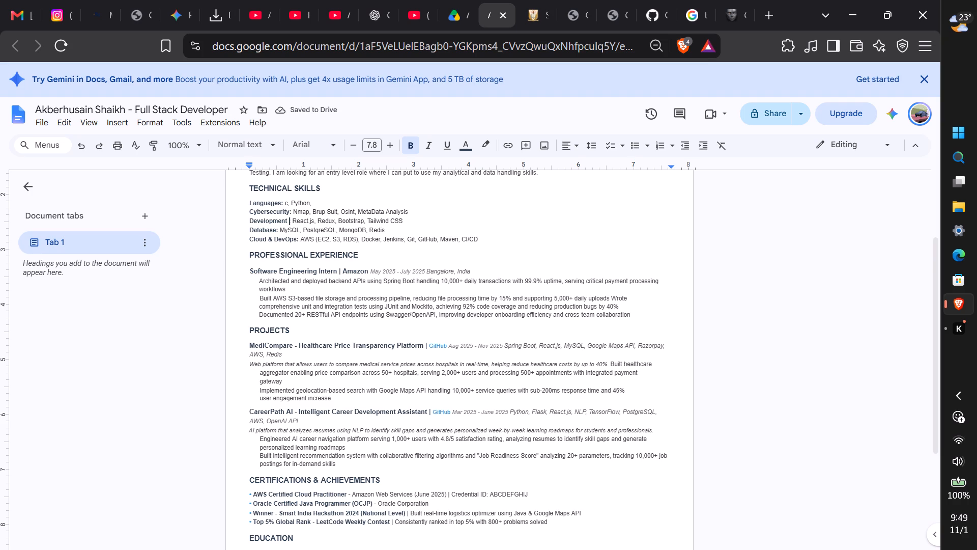
{"action": "type", "text": "& Tool"}
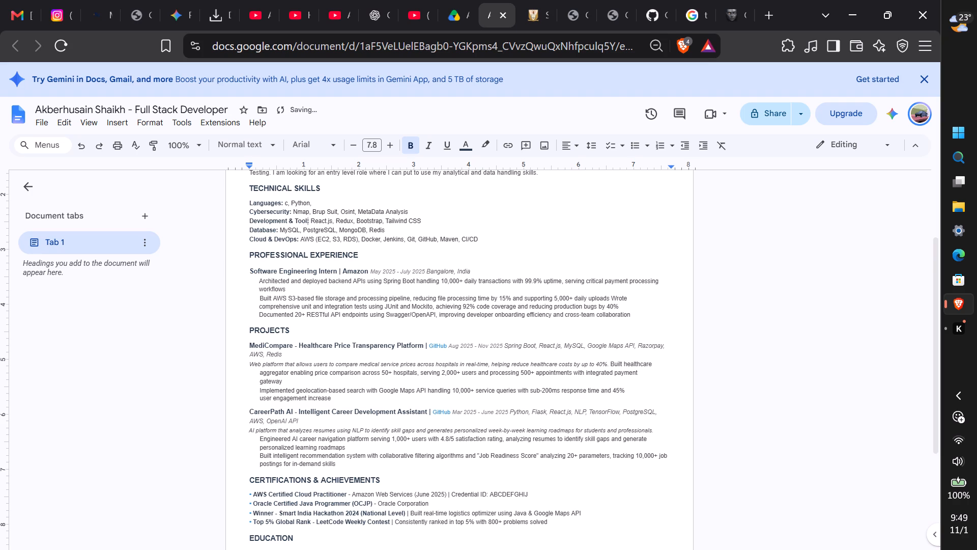
Add a space before the "Development & Tool" colon and clear the React.js, Redux, Bootstrap, Tailwind CSS list after it.
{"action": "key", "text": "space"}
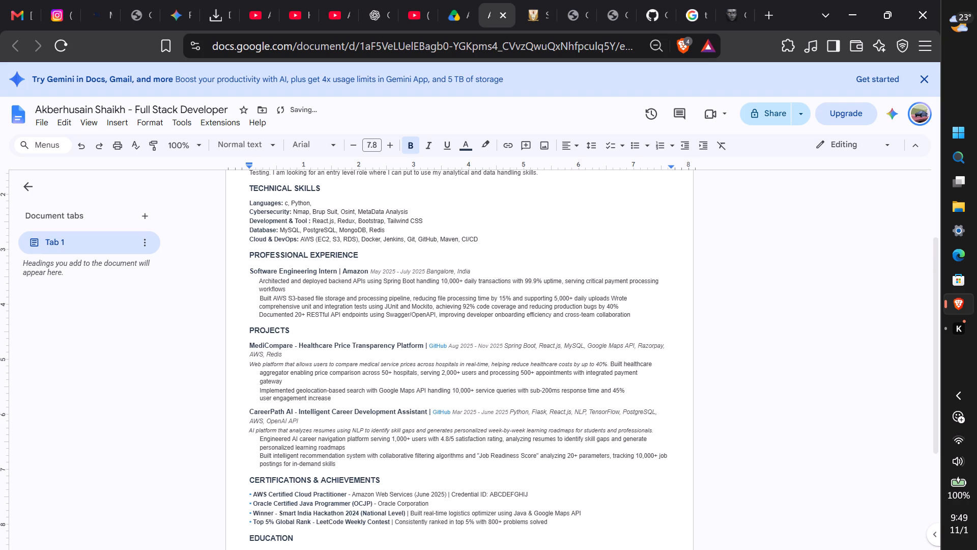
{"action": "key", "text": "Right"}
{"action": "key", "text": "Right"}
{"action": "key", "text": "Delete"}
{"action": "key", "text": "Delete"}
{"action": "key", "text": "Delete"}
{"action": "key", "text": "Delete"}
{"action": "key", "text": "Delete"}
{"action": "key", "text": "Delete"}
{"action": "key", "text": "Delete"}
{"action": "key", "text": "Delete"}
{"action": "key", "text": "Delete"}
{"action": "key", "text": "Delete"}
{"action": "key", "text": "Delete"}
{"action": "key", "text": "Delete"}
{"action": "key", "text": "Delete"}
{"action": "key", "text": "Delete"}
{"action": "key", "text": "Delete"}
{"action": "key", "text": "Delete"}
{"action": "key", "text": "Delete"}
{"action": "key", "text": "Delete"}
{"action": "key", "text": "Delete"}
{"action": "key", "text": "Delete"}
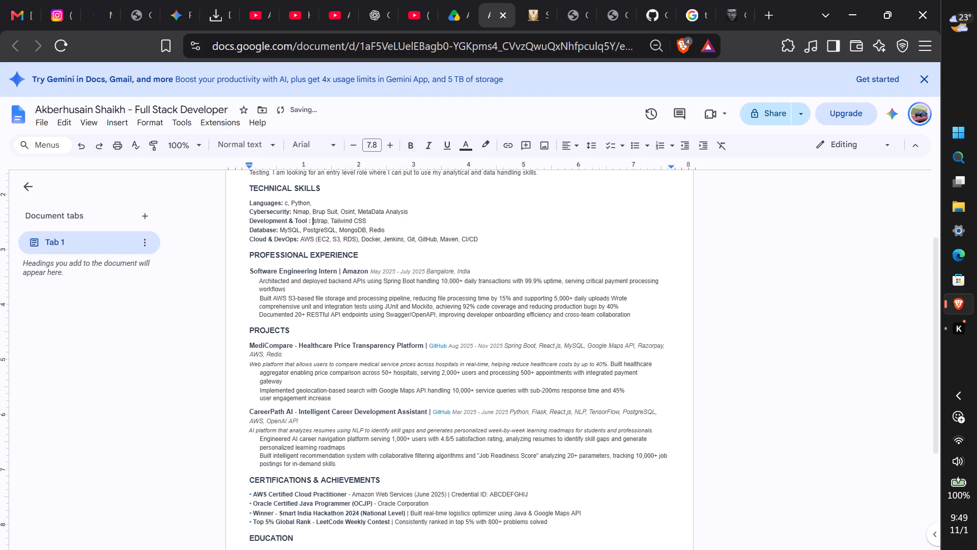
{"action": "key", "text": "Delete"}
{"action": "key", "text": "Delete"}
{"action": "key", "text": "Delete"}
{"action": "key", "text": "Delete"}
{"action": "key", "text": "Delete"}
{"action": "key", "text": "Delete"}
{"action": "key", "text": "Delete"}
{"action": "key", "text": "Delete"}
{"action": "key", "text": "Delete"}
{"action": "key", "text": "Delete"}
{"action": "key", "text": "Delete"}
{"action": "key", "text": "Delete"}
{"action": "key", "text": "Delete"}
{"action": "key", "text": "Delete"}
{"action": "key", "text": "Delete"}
Enter "Telegram Bot API," as the first skill on the Development & Tool line.
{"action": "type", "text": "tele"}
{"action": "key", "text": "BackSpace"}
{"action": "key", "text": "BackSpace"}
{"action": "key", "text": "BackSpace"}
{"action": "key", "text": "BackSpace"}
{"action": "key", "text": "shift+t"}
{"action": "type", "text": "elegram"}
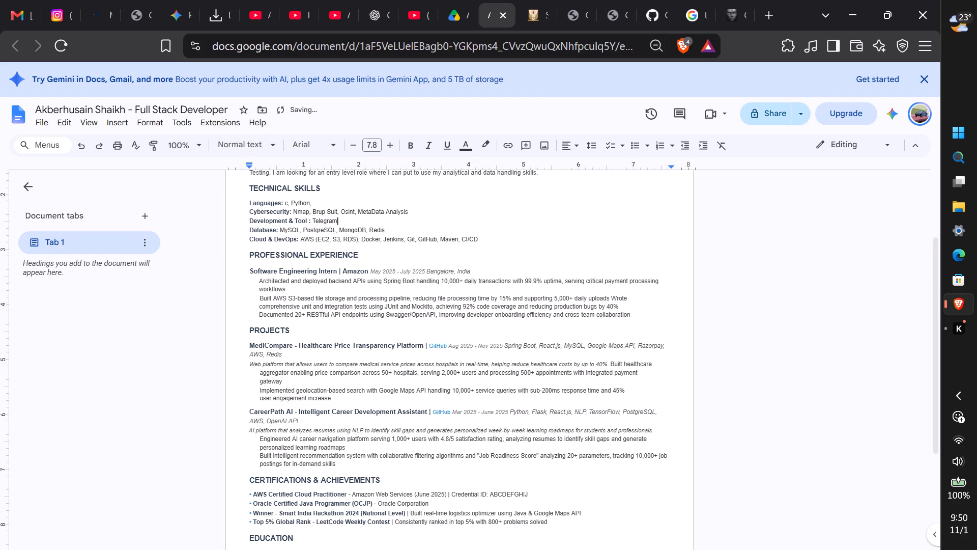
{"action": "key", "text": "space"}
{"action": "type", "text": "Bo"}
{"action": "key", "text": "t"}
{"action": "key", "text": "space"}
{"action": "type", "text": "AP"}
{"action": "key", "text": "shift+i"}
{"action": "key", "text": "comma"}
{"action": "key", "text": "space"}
Add "Flutter, Firebase" after Telegram Bot API on the Development & Tool line.
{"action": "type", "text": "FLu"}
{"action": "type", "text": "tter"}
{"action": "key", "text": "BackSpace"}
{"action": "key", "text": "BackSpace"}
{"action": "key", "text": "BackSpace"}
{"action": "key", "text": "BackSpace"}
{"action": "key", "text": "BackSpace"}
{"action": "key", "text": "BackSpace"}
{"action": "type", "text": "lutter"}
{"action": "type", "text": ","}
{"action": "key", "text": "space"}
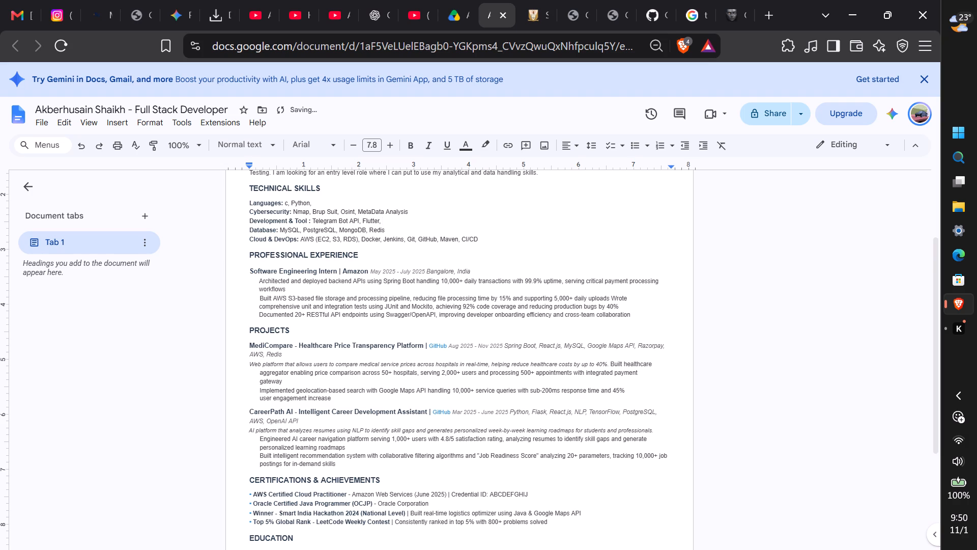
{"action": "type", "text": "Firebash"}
Add "MS excel" after a comma at the end of the Development & Tool skills line.
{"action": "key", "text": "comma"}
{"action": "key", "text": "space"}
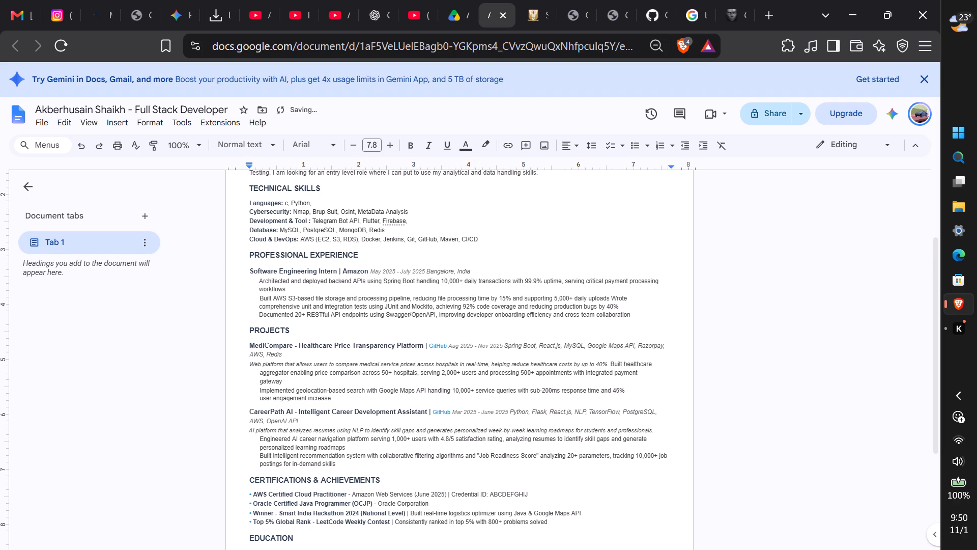
{"action": "type", "text": "MS"}
{"action": "key", "text": "space"}
{"action": "type", "text": "ex"}
{"action": "type", "text": "cek"}
{"action": "key", "text": "BackSpace"}
{"action": "key", "text": "l"}
Delete the Database line from Technical Skills, along with the blank line it leaves above Cloud & DevOps.
{"action": "left_click_drag", "start_coordinate": [488, 244], "coordinate": [382, 238]}
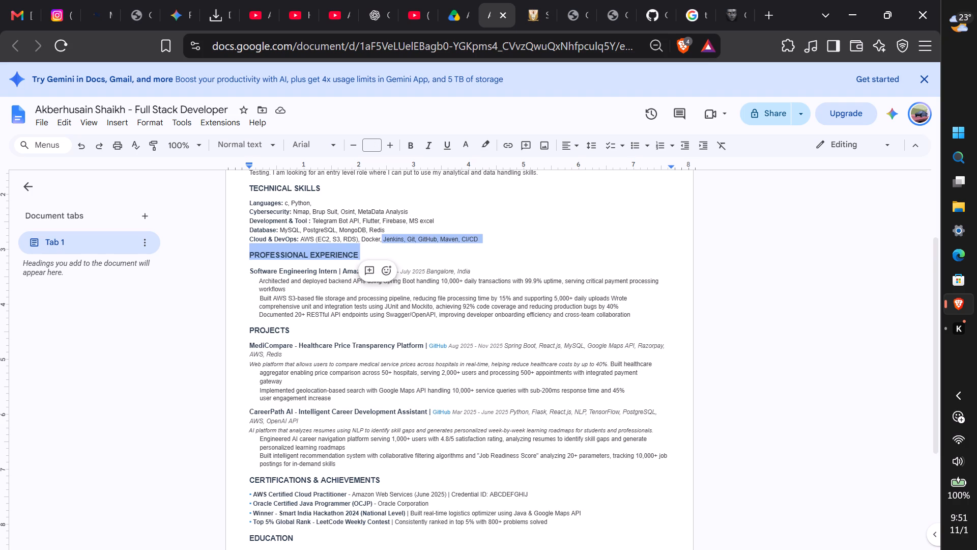
{"action": "left_click", "coordinate": [249, 231]}
{"action": "left_click_drag", "start_coordinate": [249, 231], "coordinate": [366, 238]}
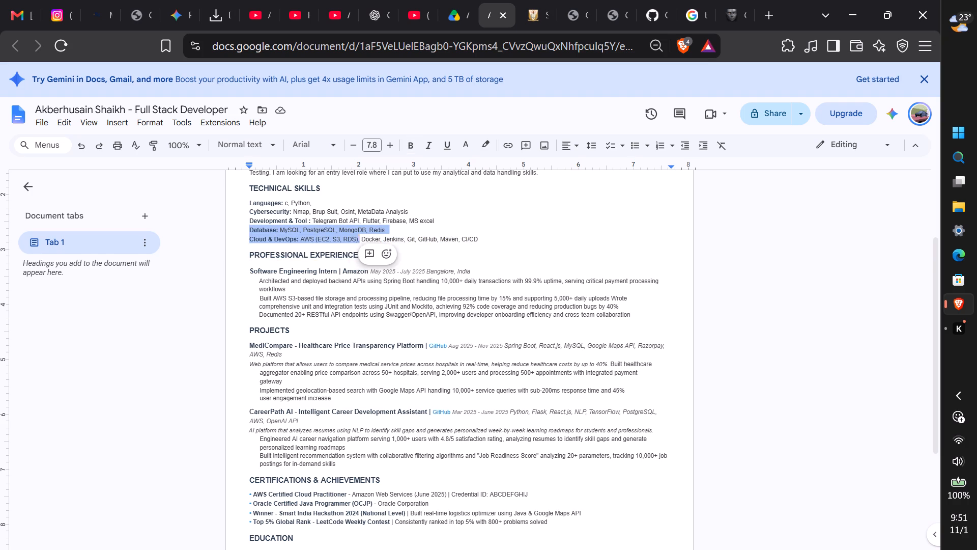
{"action": "left_click_drag", "start_coordinate": [366, 238], "coordinate": [478, 239]}
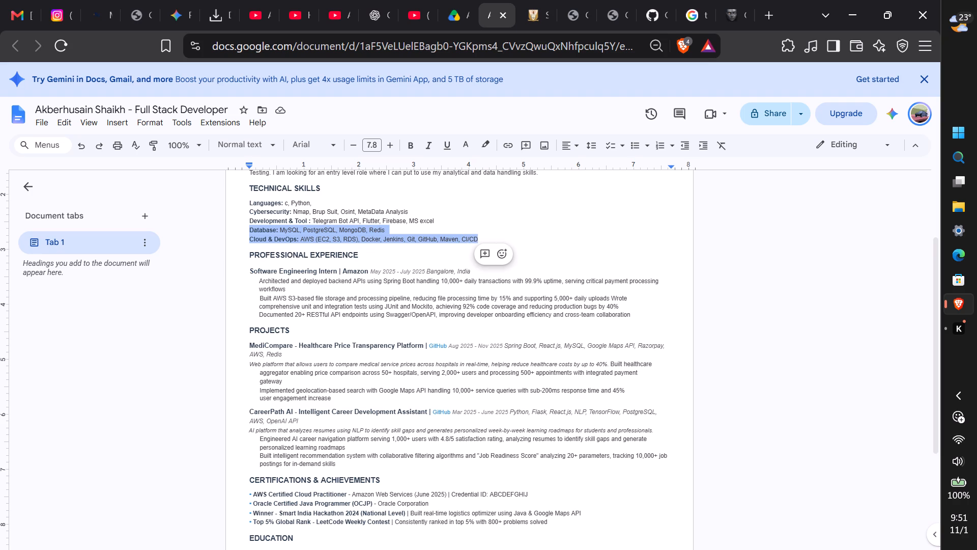
{"action": "left_click", "coordinate": [387, 231]}
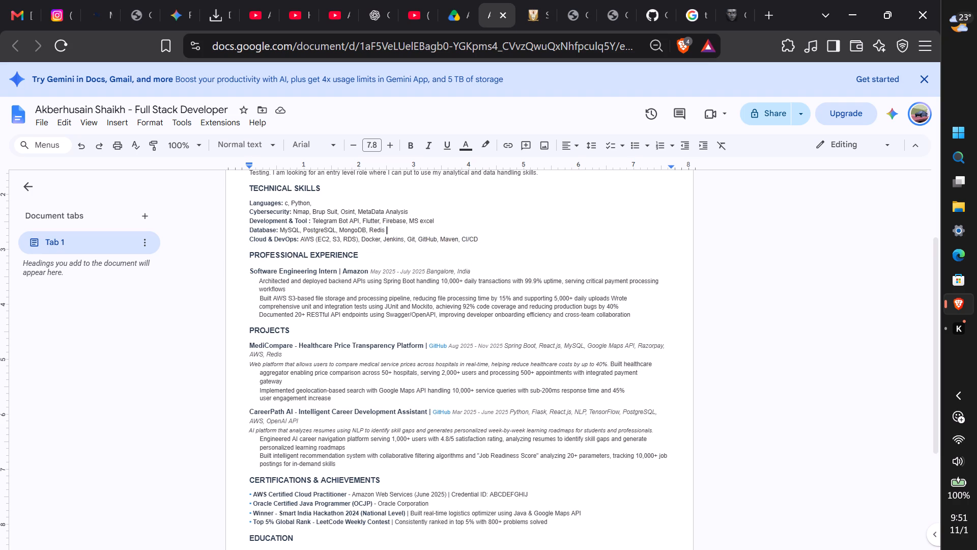
{"action": "left_click_drag", "start_coordinate": [387, 231], "coordinate": [244, 231]}
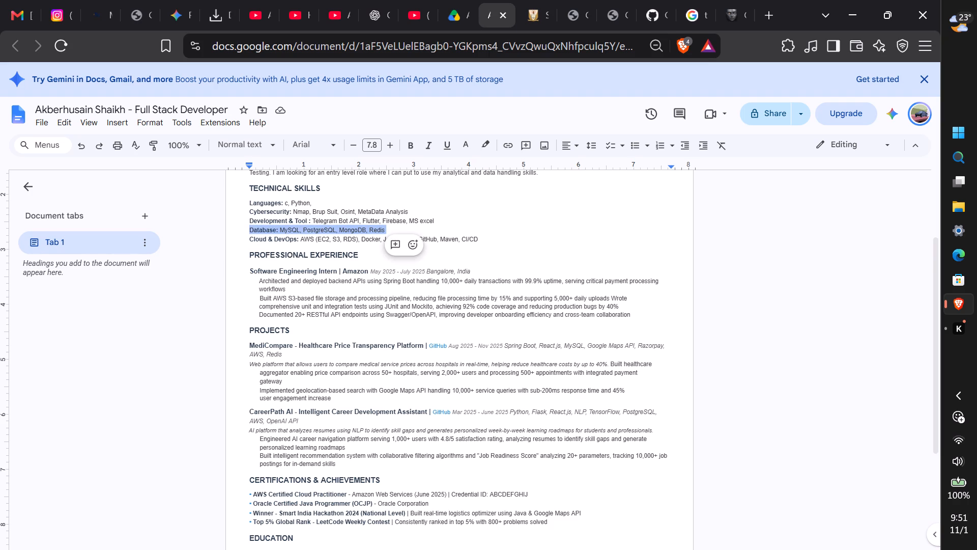
{"action": "key", "text": "BackSpace"}
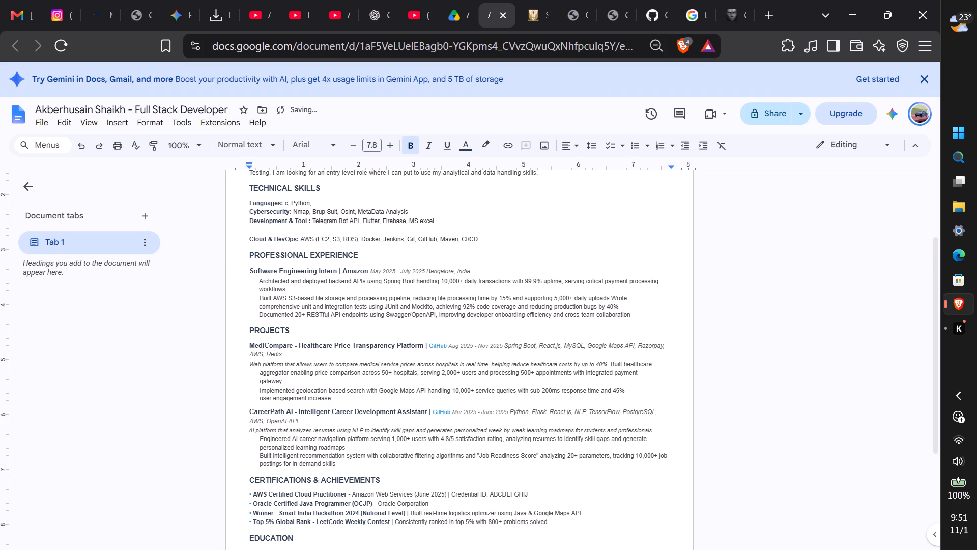
{"action": "key", "text": "BackSpace"}
{"action": "key", "text": "Down"}
{"action": "key", "text": "BackSpace"}
{"action": "key", "text": "BackSpace"}
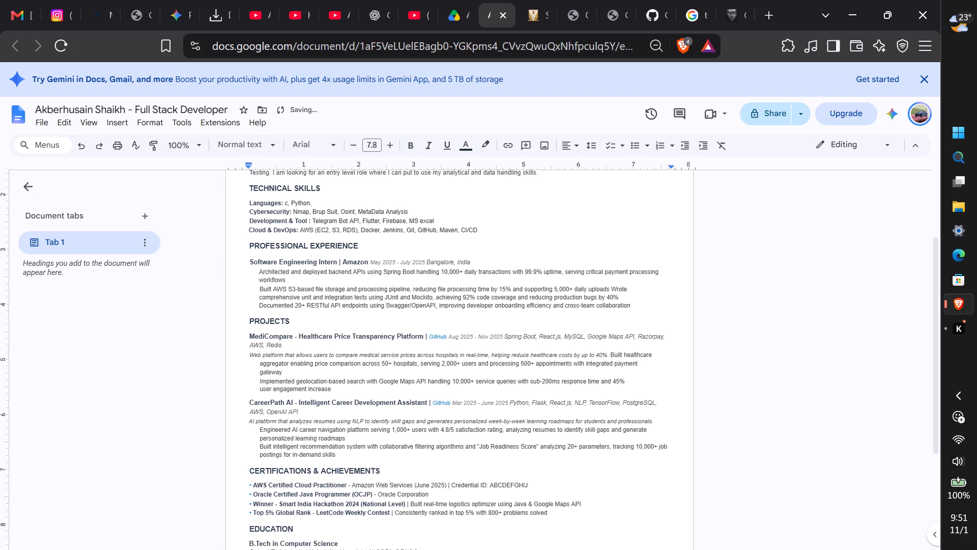
Remove "AWS (EC2, S3, RDS), Docker, Jenkins," from the Cloud & DevOps line, keeping the entries from Git onward.
{"action": "key", "text": "Right"}
{"action": "key", "text": "Right"}
{"action": "key", "text": "Right"}
{"action": "key", "text": "Right"}
{"action": "key", "text": "Right"}
{"action": "key", "text": "Right"}
{"action": "key", "text": "Right"}
{"action": "key", "text": "Right"}
{"action": "key", "text": "Right"}
{"action": "key", "text": "Right"}
{"action": "key", "text": "Right"}
{"action": "key", "text": "Right"}
{"action": "key", "text": "Right"}
{"action": "key", "text": "Right"}
{"action": "key", "text": "Right"}
{"action": "key", "text": "Right"}
{"action": "key", "text": "Right"}
{"action": "key", "text": "Right"}
{"action": "key", "text": "Right"}
{"action": "key", "text": "Right"}
{"action": "key", "text": "Right"}
{"action": "key", "text": "Right"}
{"action": "key", "text": "Right"}
{"action": "key", "text": "Right"}
{"action": "key", "text": "Right"}
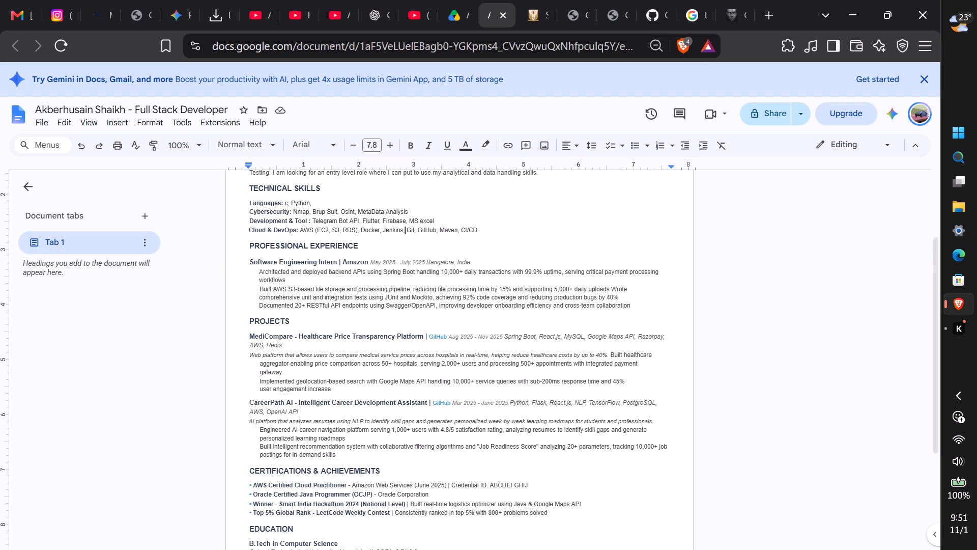
{"action": "key", "text": "BackSpace"}
{"action": "key", "text": "BackSpace"}
{"action": "key", "text": "BackSpace"}
{"action": "key", "text": "BackSpace"}
{"action": "key", "text": "BackSpace"}
{"action": "key", "text": "BackSpace"}
{"action": "key", "text": "BackSpace"}
{"action": "key", "text": "BackSpace"}
{"action": "key", "text": "BackSpace"}
{"action": "key", "text": "BackSpace"}
{"action": "key", "text": "BackSpace"}
{"action": "key", "text": "BackSpace"}
{"action": "key", "text": "BackSpace"}
{"action": "key", "text": "BackSpace"}
{"action": "key", "text": "BackSpace"}
{"action": "key", "text": "BackSpace"}
{"action": "key", "text": "BackSpace"}
{"action": "key", "text": "BackSpace"}
{"action": "key", "text": "BackSpace"}
{"action": "key", "text": "BackSpace"}
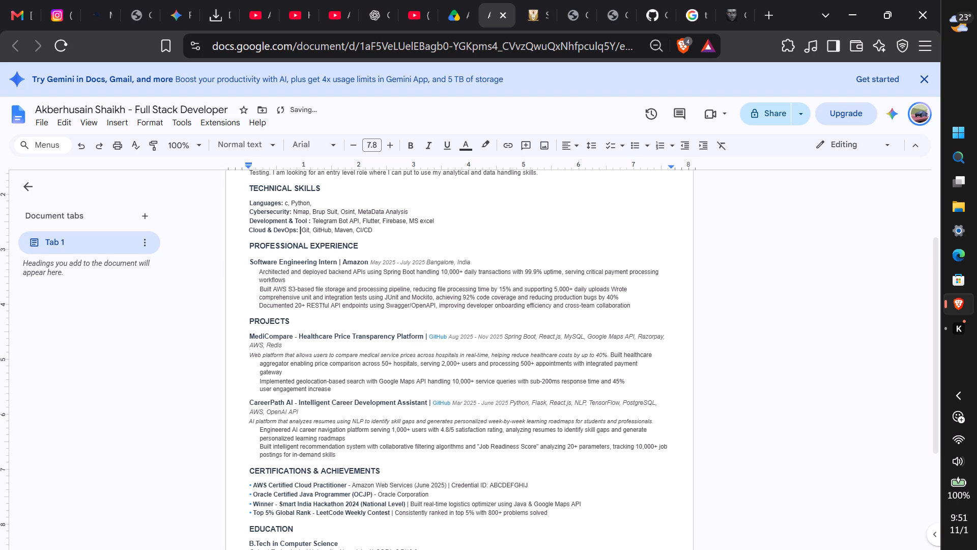
Delete "Maven, CI/CD" after GitHub in the Cloud & DevOps line.
{"action": "key", "text": "Right"}
{"action": "key", "text": "Right"}
{"action": "key", "text": "Right"}
{"action": "key", "text": "Right"}
{"action": "key", "text": "Right"}
{"action": "key", "text": "Right"}
{"action": "key", "text": "Right"}
{"action": "key", "text": "Right"}
{"action": "key", "text": "Right"}
{"action": "key", "text": "Right"}
{"action": "key", "text": "Right"}
{"action": "key", "text": "Right"}
{"action": "key", "text": "Right"}
{"action": "key", "text": "Delete"}
{"action": "key", "text": "Delete"}
{"action": "key", "text": "Delete"}
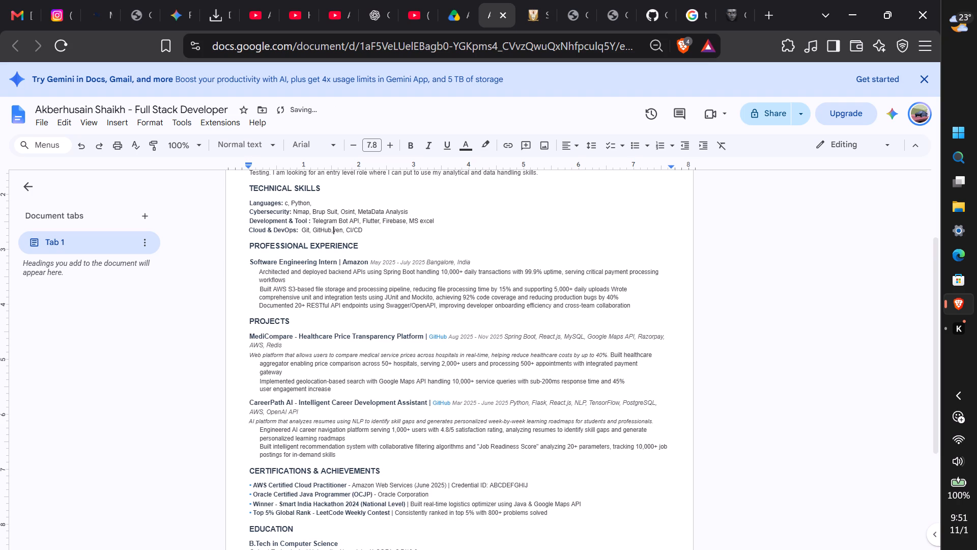
{"action": "key", "text": "Delete"}
{"action": "key", "text": "Delete"}
{"action": "key", "text": "Delete"}
{"action": "key", "text": "Delete"}
{"action": "key", "text": "Delete"}
{"action": "key", "text": "Delete"}
{"action": "key", "text": "Delete"}
{"action": "key", "text": "Delete"}
{"action": "key", "text": "Delete"}
{"action": "key", "text": "Delete"}
Delete the whole Professional Experience section, including its heading and the Software Engineering Intern entry, keeping the Projects heading.
{"action": "left_click", "coordinate": [248, 259]}
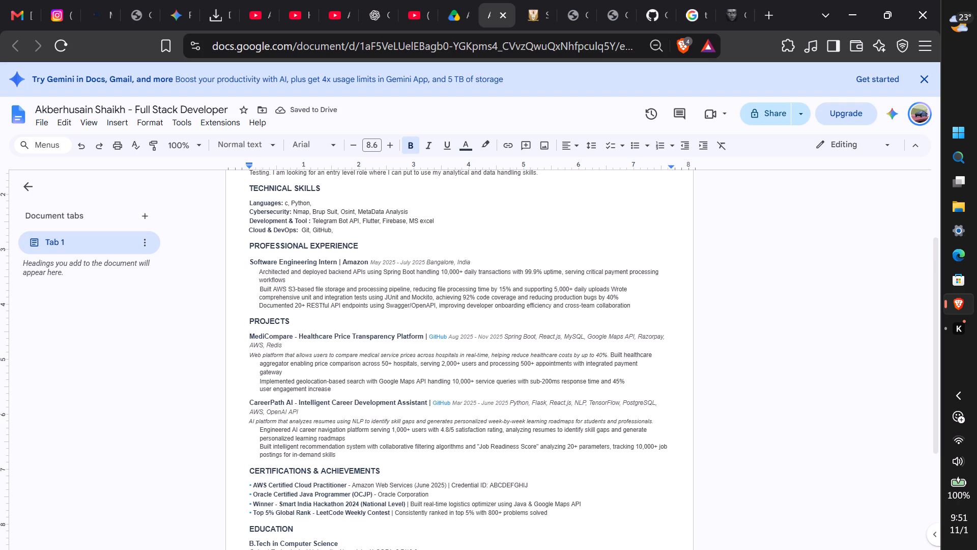
{"action": "left_click_drag", "start_coordinate": [248, 242], "coordinate": [324, 265]}
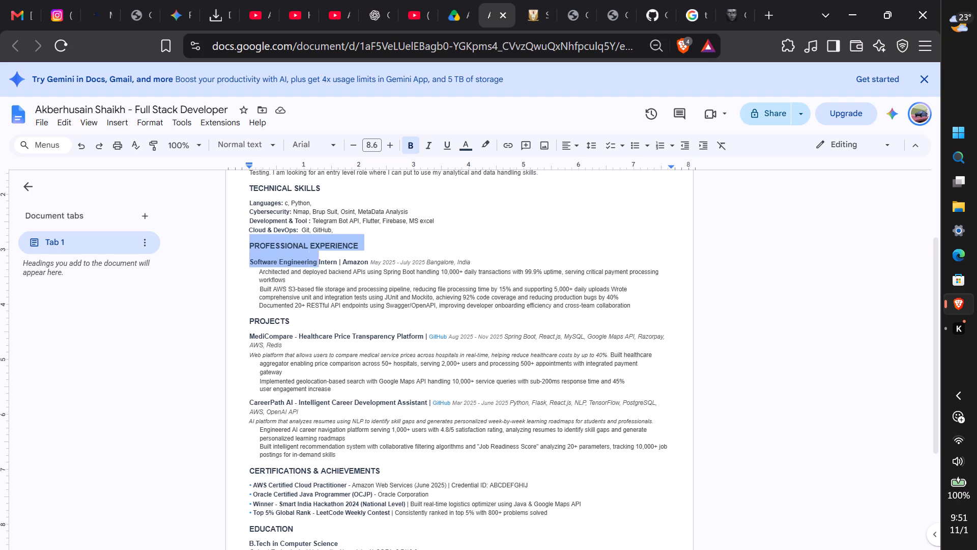
{"action": "left_click_drag", "start_coordinate": [324, 265], "coordinate": [580, 313]}
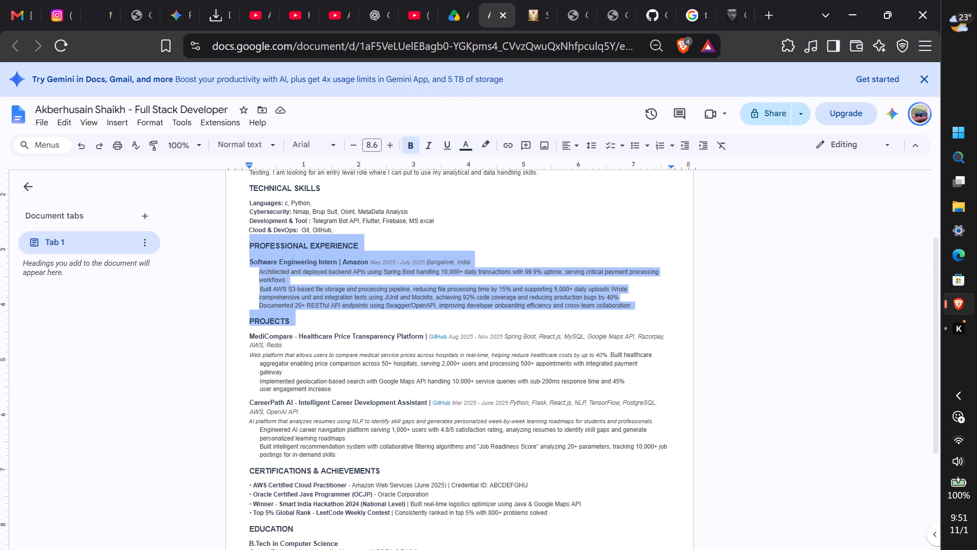
{"action": "left_click_drag", "start_coordinate": [580, 313], "coordinate": [629, 304]}
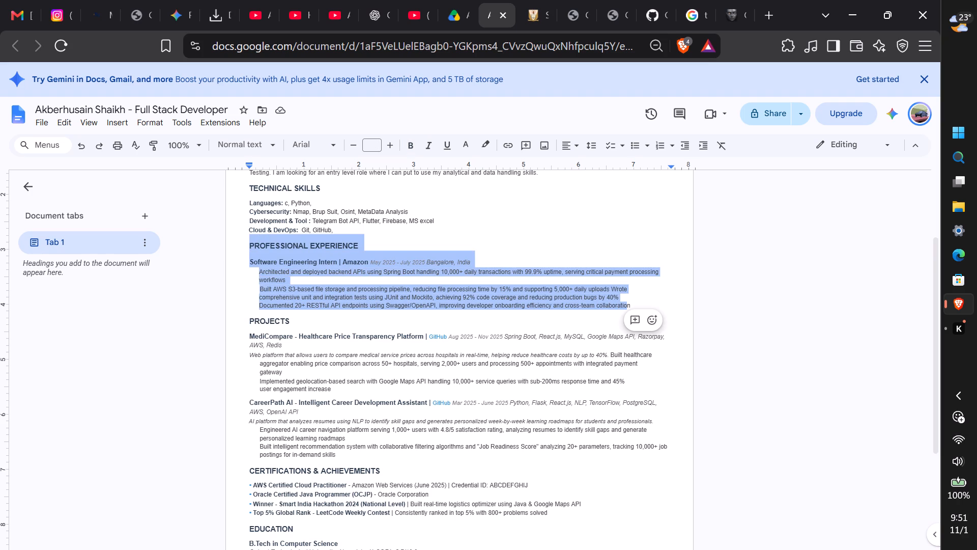
{"action": "left_click", "coordinate": [636, 306]}
{"action": "left_click_drag", "start_coordinate": [636, 306], "coordinate": [360, 275]}
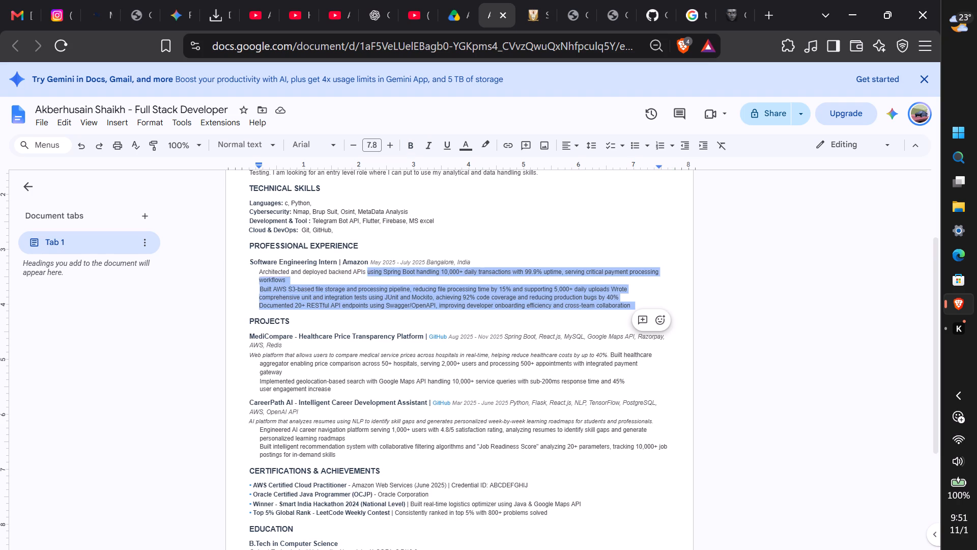
{"action": "left_click_drag", "start_coordinate": [360, 275], "coordinate": [247, 248]}
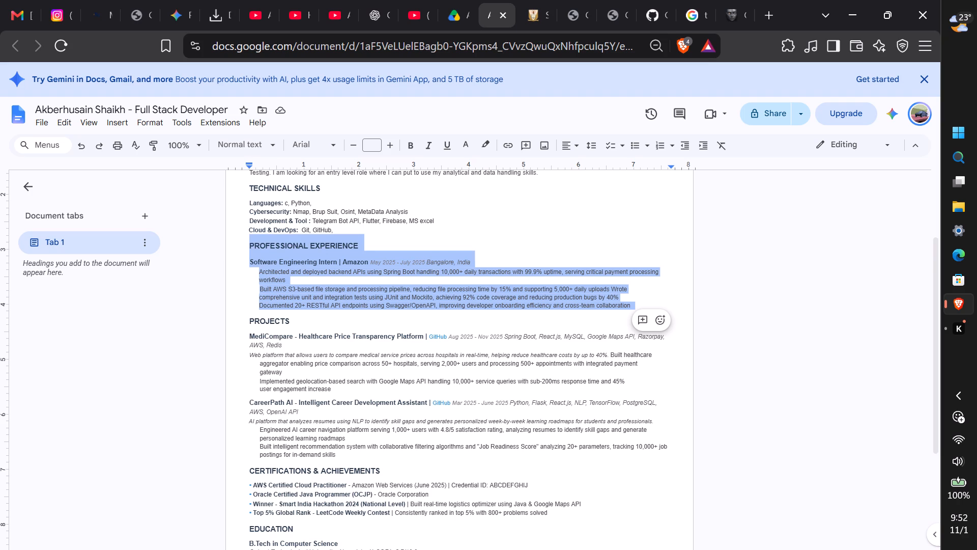
{"action": "key", "text": "BackSpace"}
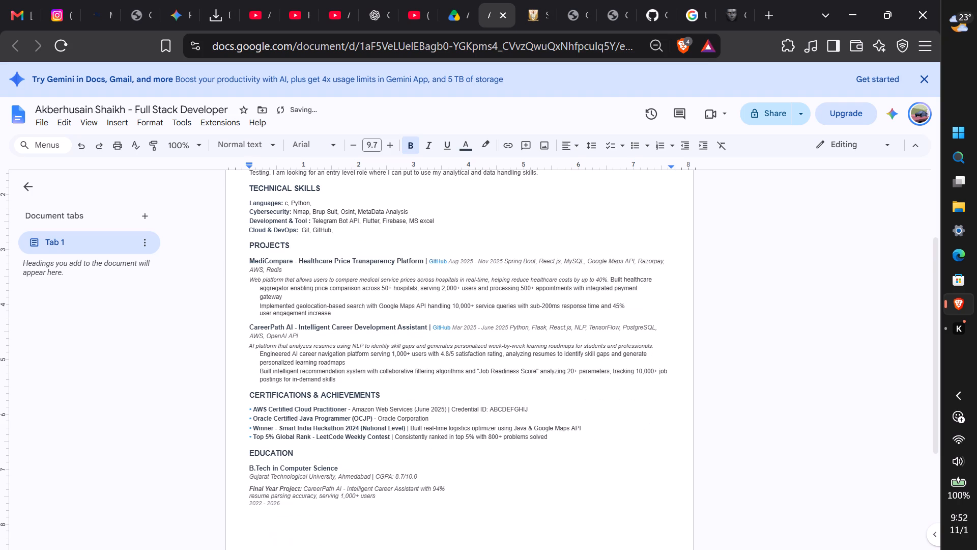
Remove "diCompare - Healthcare Price Transparency Platform" from the first project's title, keeping "Me" and the divider before the GitHub link.
{"action": "key", "text": "Down"}
{"action": "key", "text": "Right"}
{"action": "key", "text": "Right"}
{"action": "key", "text": "Delete"}
{"action": "key", "text": "Delete"}
{"action": "key", "text": "Delete"}
{"action": "key", "text": "Delete"}
{"action": "key", "text": "Delete"}
{"action": "key", "text": "Delete"}
{"action": "key", "text": "Delete"}
{"action": "key", "text": "Delete"}
{"action": "key", "text": "Delete"}
{"action": "key", "text": "Delete"}
{"action": "key", "text": "Delete"}
{"action": "key", "text": "Delete"}
{"action": "key", "text": "Delete"}
{"action": "key", "text": "Delete"}
{"action": "key", "text": "Delete"}
{"action": "key", "text": "Delete"}
{"action": "key", "text": "Delete"}
{"action": "key", "text": "Delete"}
{"action": "key", "text": "Delete"}
{"action": "key", "text": "Delete"}
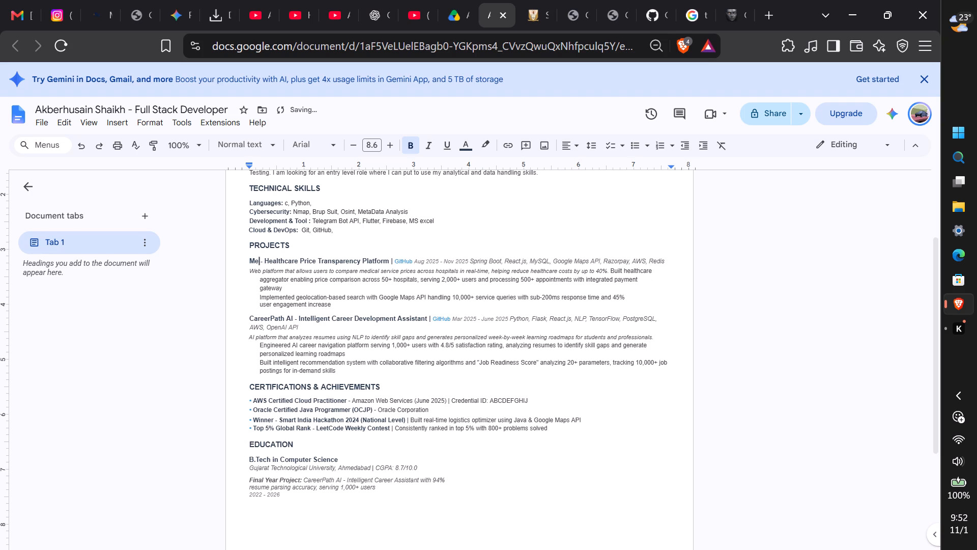
{"action": "key", "text": "Delete"}
{"action": "key", "text": "Delete"}
{"action": "key", "text": "Delete"}
{"action": "key", "text": "Delete"}
{"action": "key", "text": "Delete"}
{"action": "key", "text": "Delete"}
{"action": "key", "text": "Delete"}
{"action": "key", "text": "Delete"}
{"action": "key", "text": "Delete"}
{"action": "key", "text": "Delete"}
{"action": "key", "text": "Delete"}
{"action": "key", "text": "Delete"}
{"action": "key", "text": "Delete"}
{"action": "key", "text": "Delete"}
{"action": "key", "text": "Delete"}
{"action": "key", "text": "Delete"}
{"action": "key", "text": "Delete"}
{"action": "key", "text": "Delete"}
{"action": "key", "text": "Delete"}
{"action": "key", "text": "Delete"}
{"action": "key", "text": "Delete"}
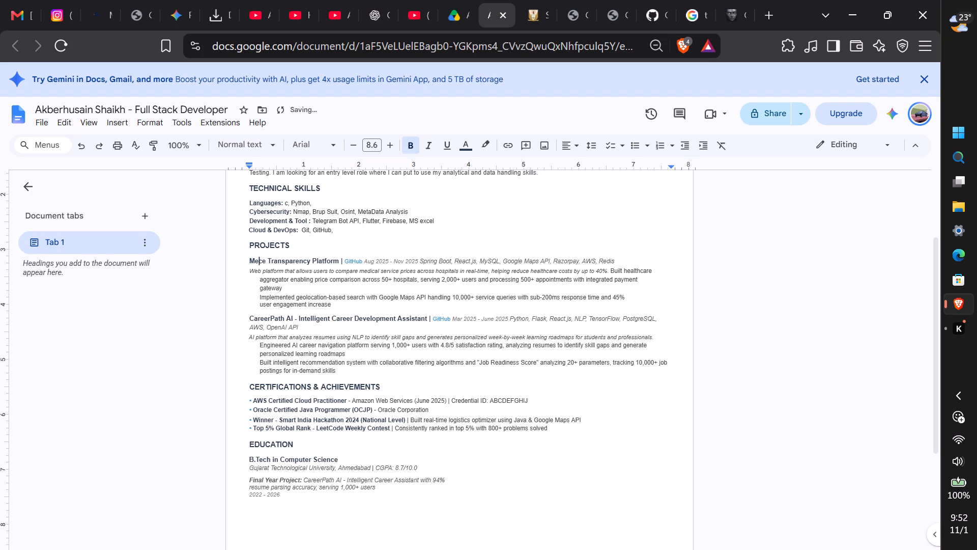
{"action": "key", "text": "Delete"}
{"action": "key", "text": "Delete"}
{"action": "key", "text": "Delete"}
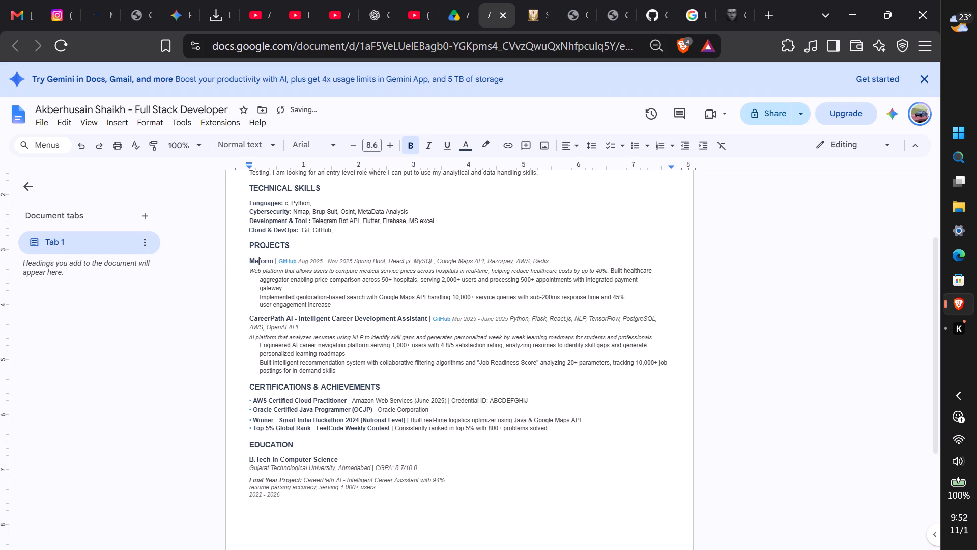
{"action": "key", "text": "Delete"}
{"action": "key", "text": "Delete"}
{"action": "key", "text": "Delete"}
{"action": "key", "text": "Delete"}
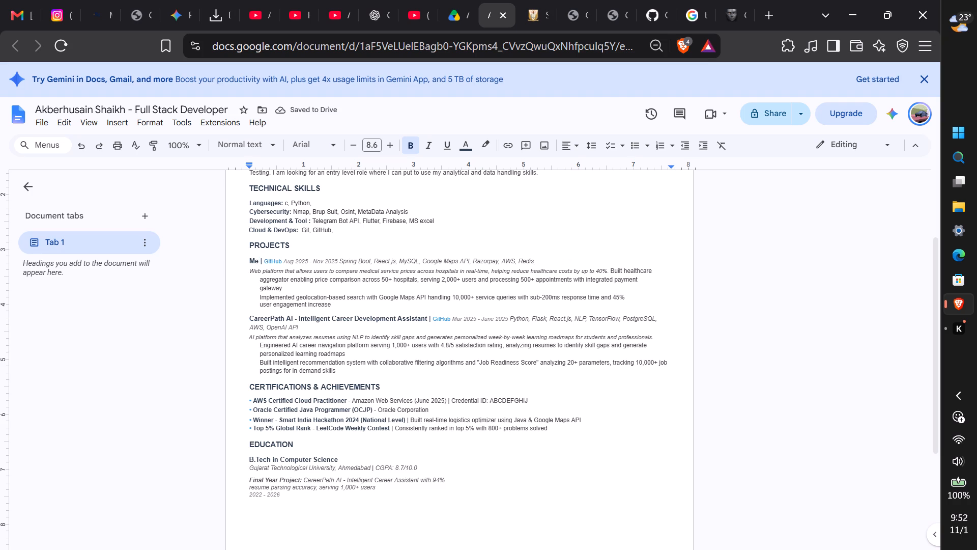
Complete the first project's title as "Metadata Extractor", followed by a space, before the divider and GitHub link.
{"action": "type", "text": "ta"}
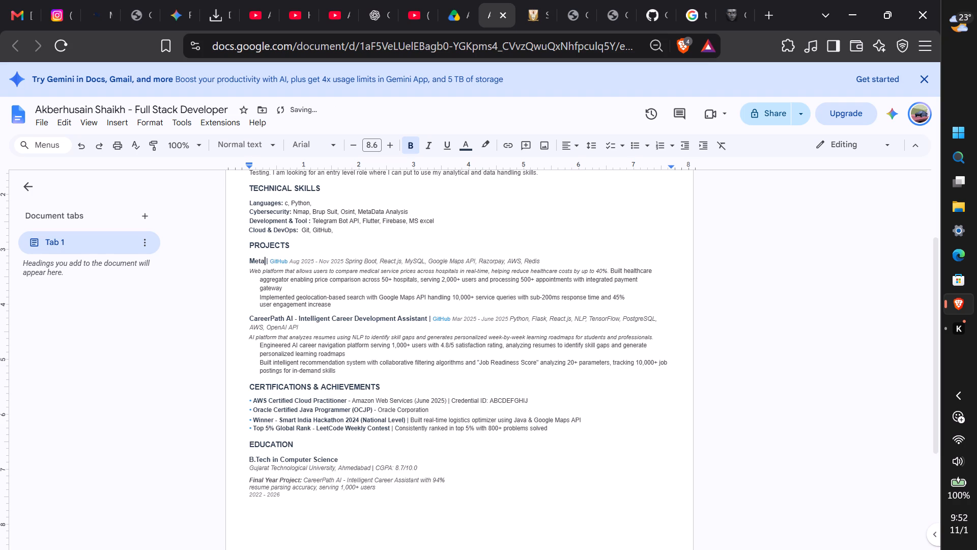
{"action": "type", "text": "data"}
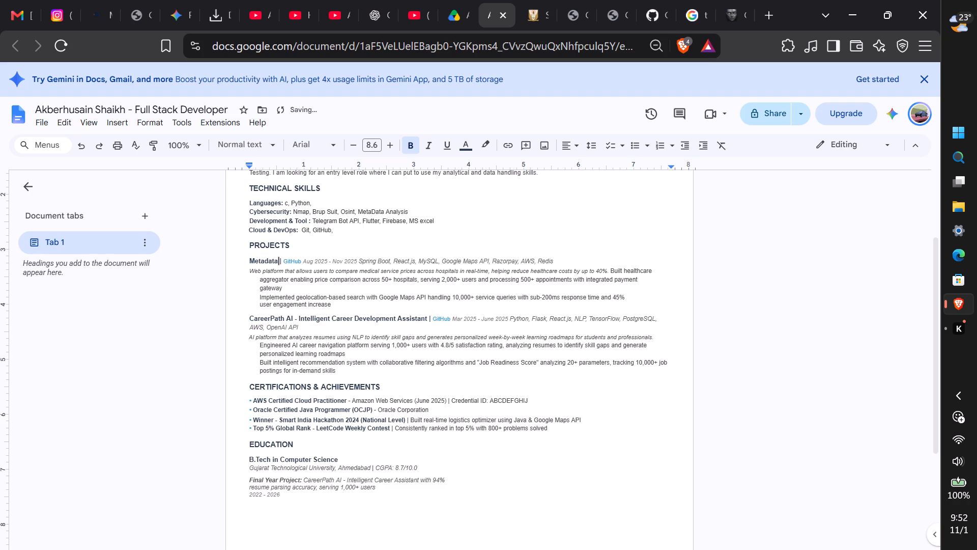
{"action": "key", "text": "space"}
{"action": "key", "text": "ctrl+e"}
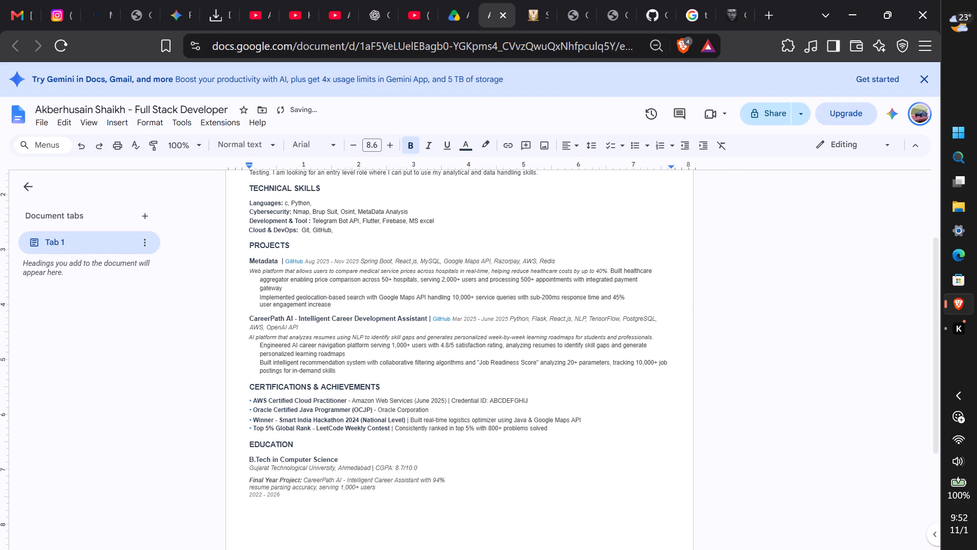
{"action": "key", "text": "x"}
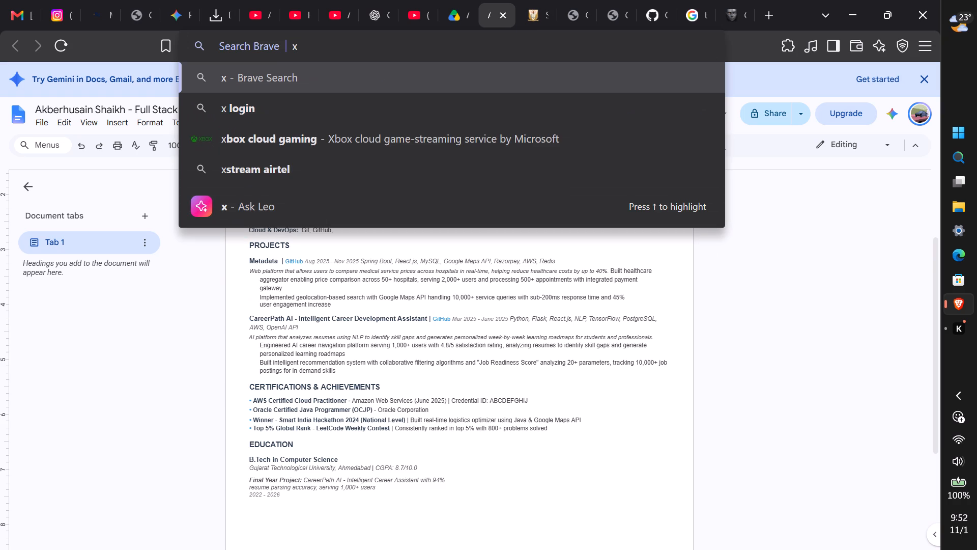
{"action": "left_click", "coordinate": [335, 280]}
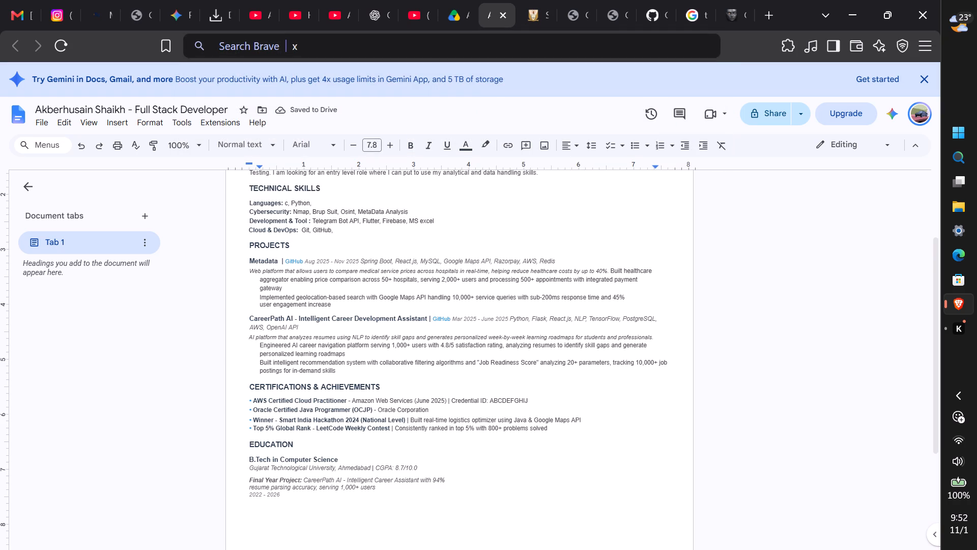
{"action": "left_click", "coordinate": [280, 258]}
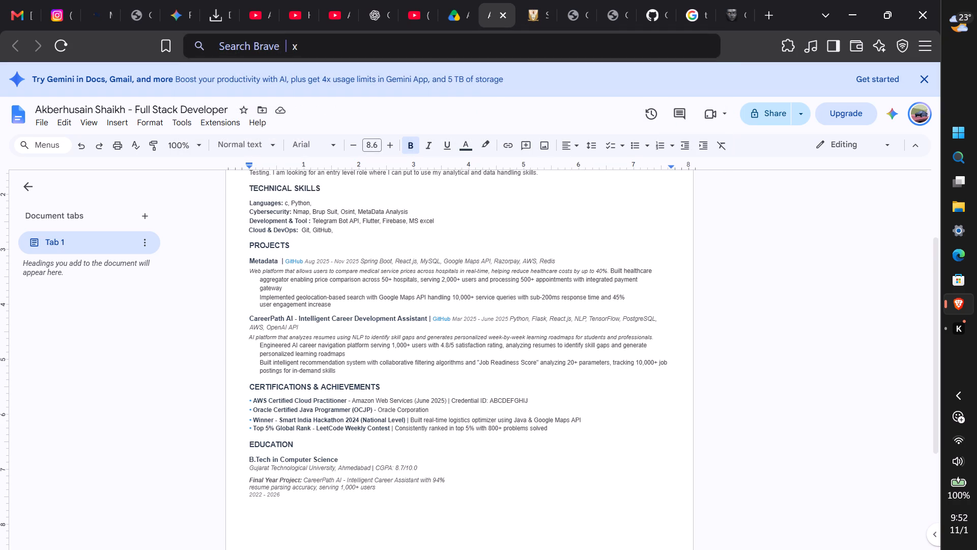
{"action": "key", "text": "Left"}
{"action": "key", "text": "space"}
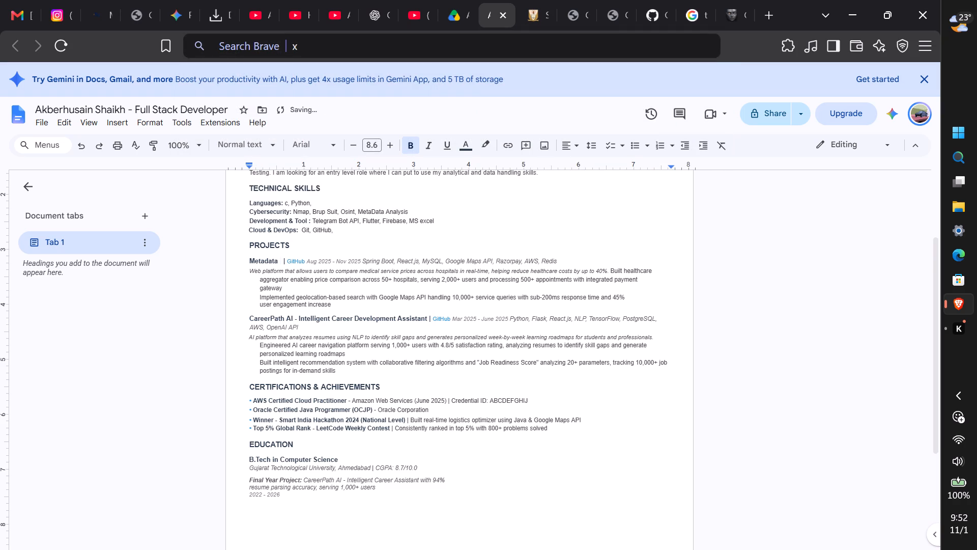
{"action": "key", "text": "shift+e"}
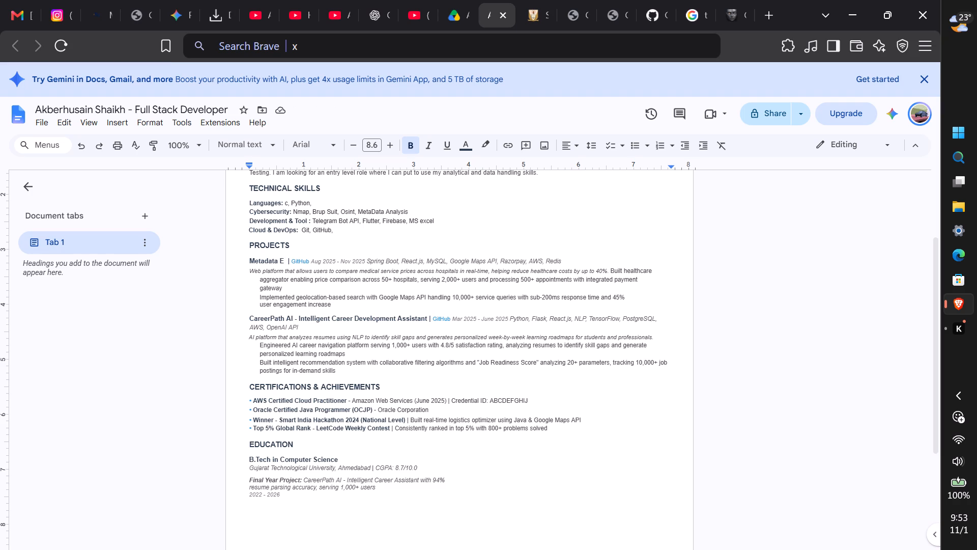
{"action": "type", "text": "xtr"}
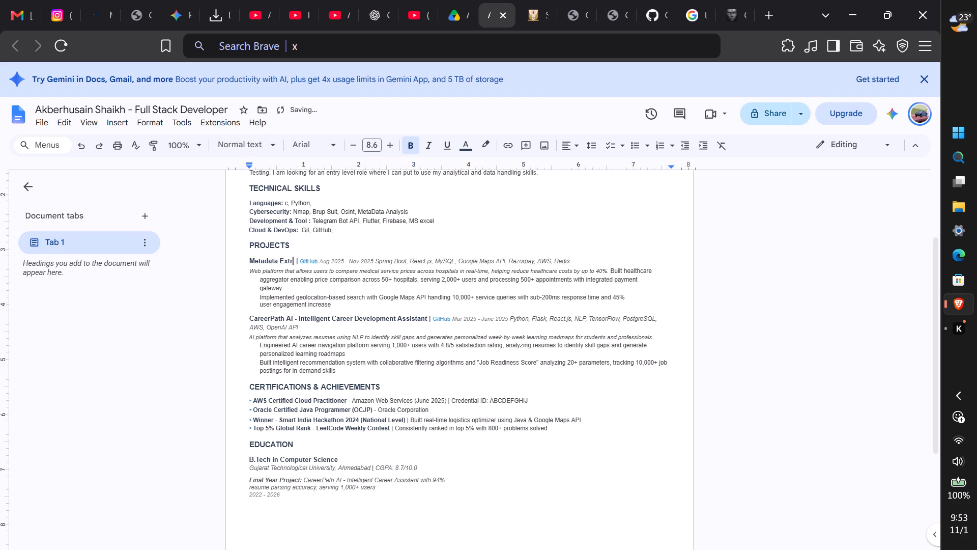
{"action": "type", "text": "actor"}
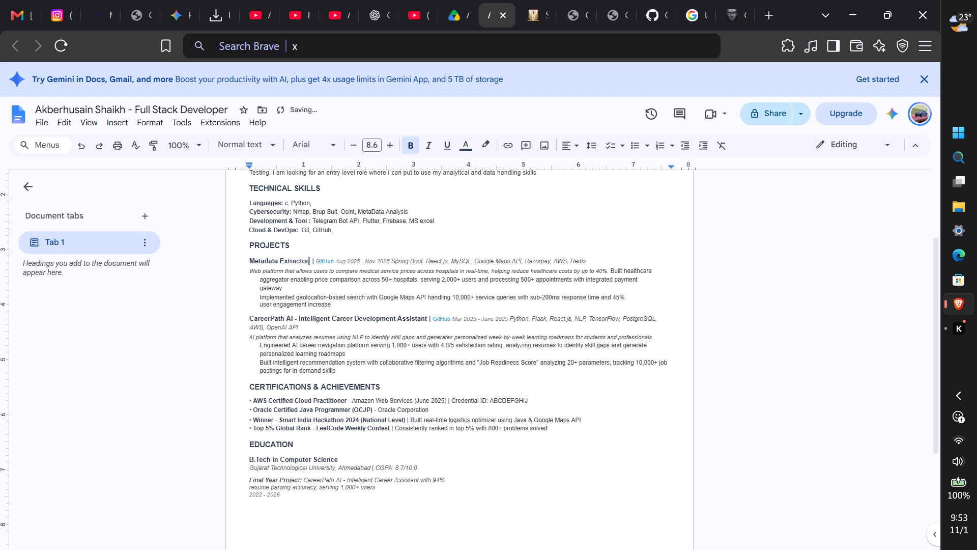
{"action": "key", "text": "space"}
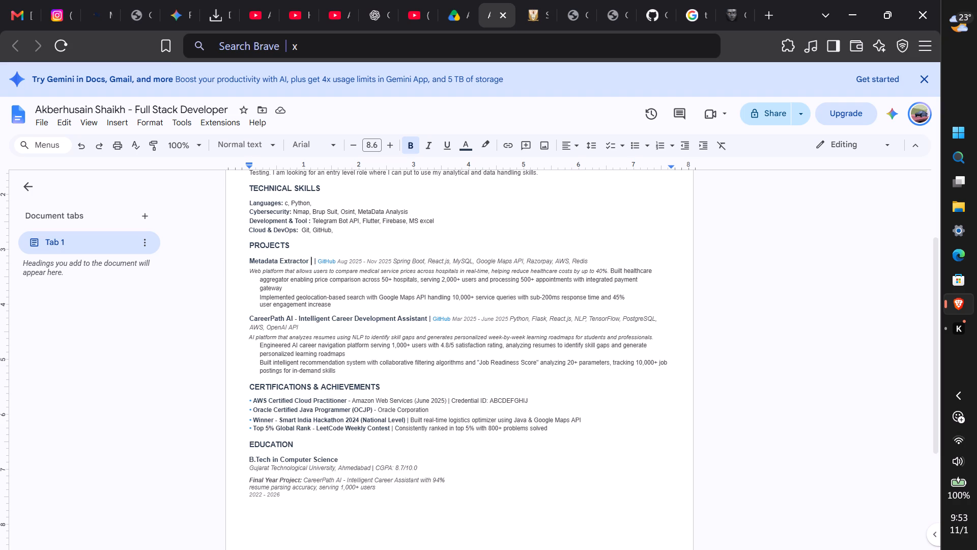
Add "(python)" after "Metadata Extractor" in the first project's title, before the divider.
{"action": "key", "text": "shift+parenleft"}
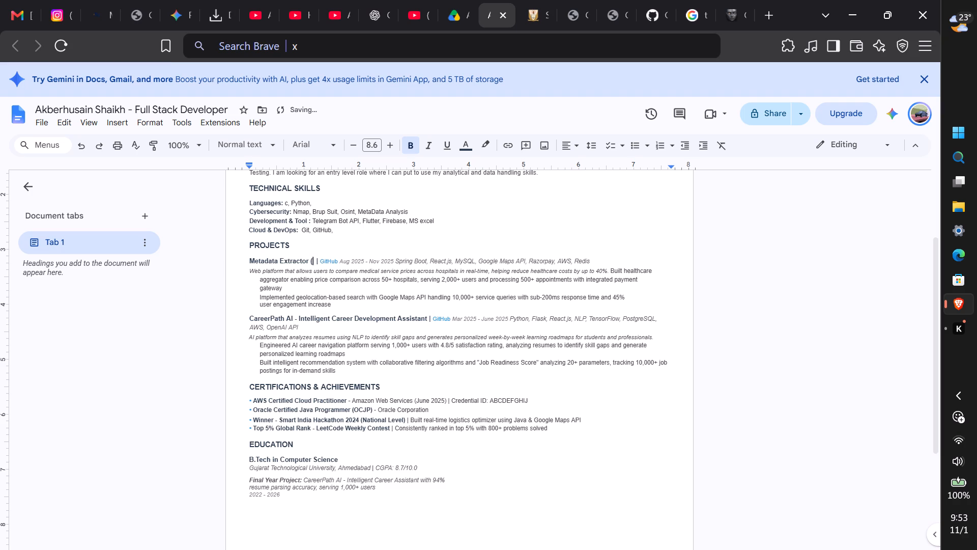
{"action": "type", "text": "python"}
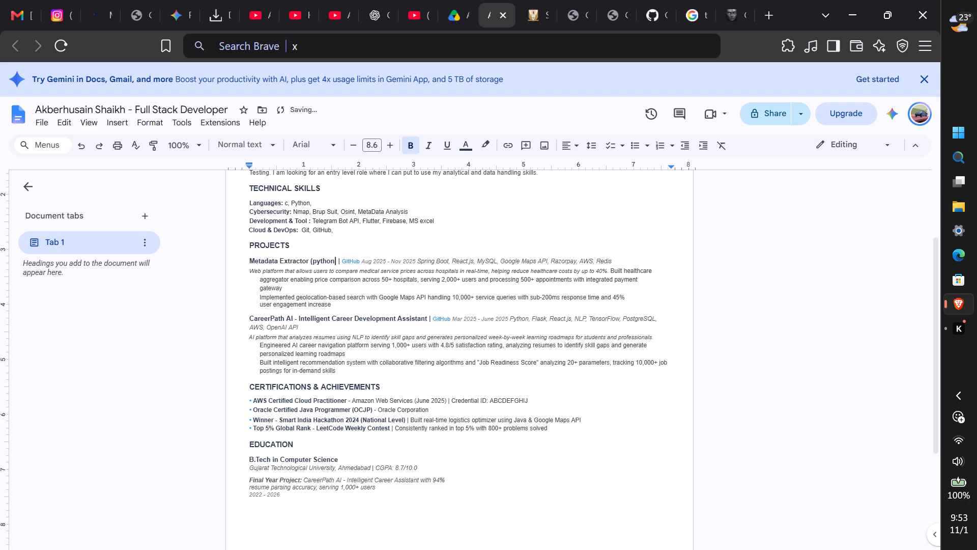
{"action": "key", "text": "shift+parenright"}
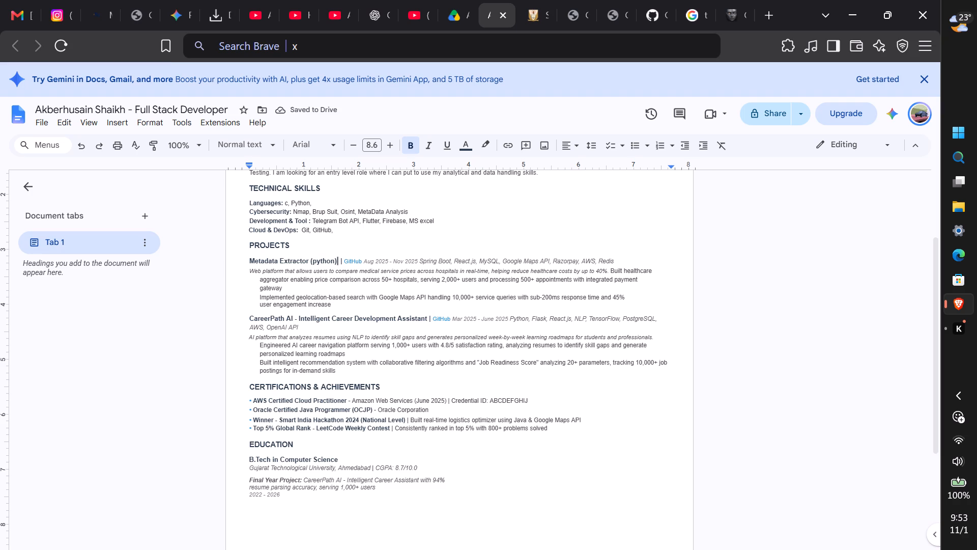
Insert "Telegram bot" between "Metadata Extractor" and "(python)" in the first project's title, followed by a space.
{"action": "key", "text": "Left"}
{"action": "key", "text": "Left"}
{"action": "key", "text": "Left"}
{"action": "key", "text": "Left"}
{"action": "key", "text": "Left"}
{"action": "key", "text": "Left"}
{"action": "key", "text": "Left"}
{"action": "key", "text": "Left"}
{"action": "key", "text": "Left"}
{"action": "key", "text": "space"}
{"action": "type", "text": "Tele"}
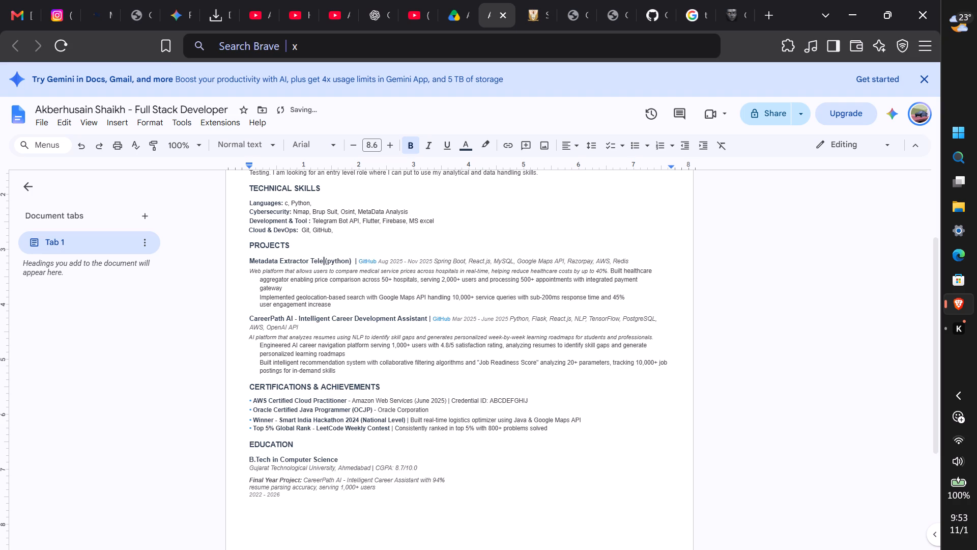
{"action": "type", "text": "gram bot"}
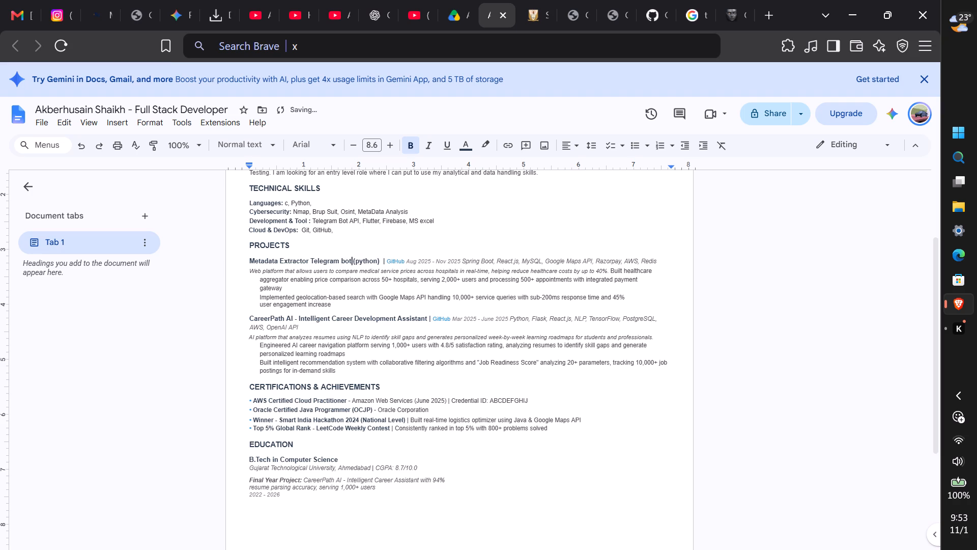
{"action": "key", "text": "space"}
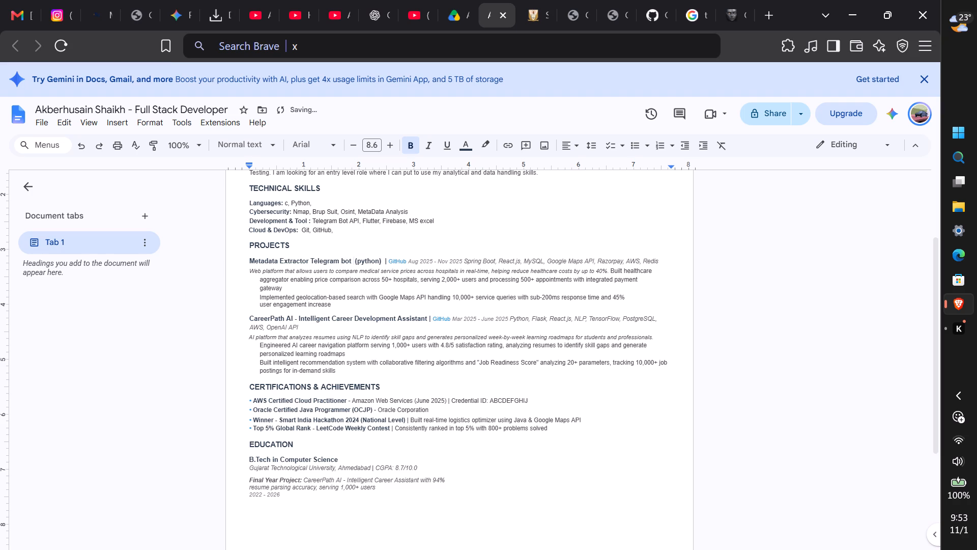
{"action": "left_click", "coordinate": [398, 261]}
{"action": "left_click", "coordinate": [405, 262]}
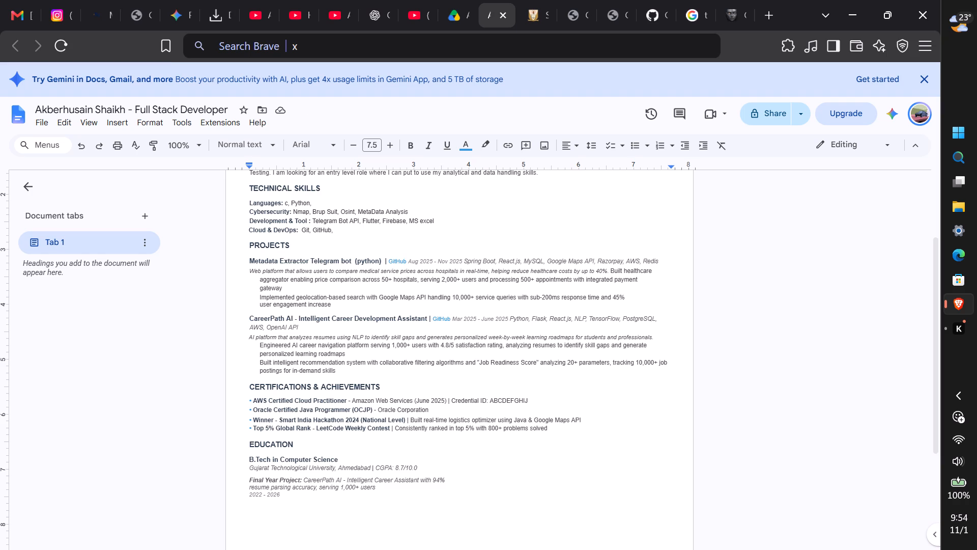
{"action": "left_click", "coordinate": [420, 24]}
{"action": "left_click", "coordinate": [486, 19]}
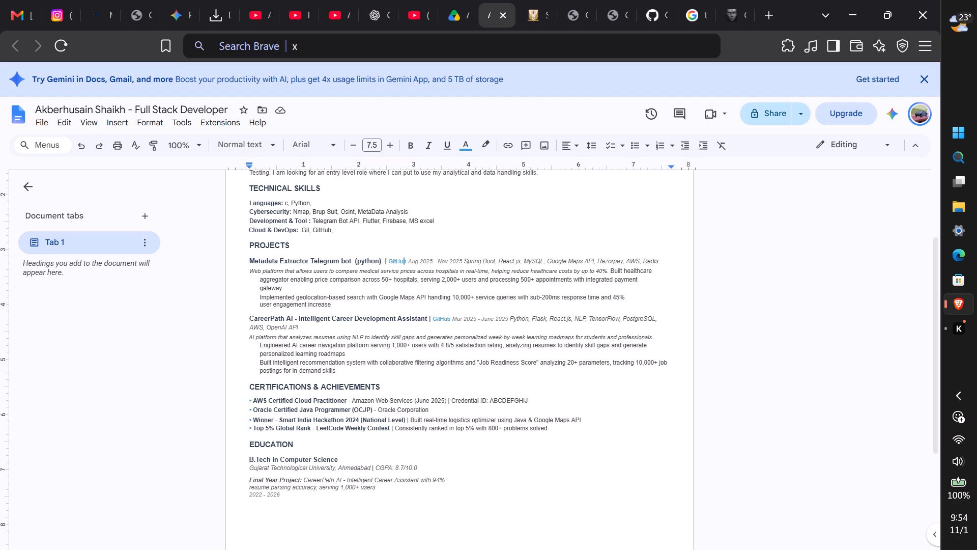
Select the GitHub link text in the first project's title line and open its context options.
{"action": "left_click_drag", "start_coordinate": [389, 262], "coordinate": [408, 263]}
{"action": "right_click", "coordinate": [408, 263]}
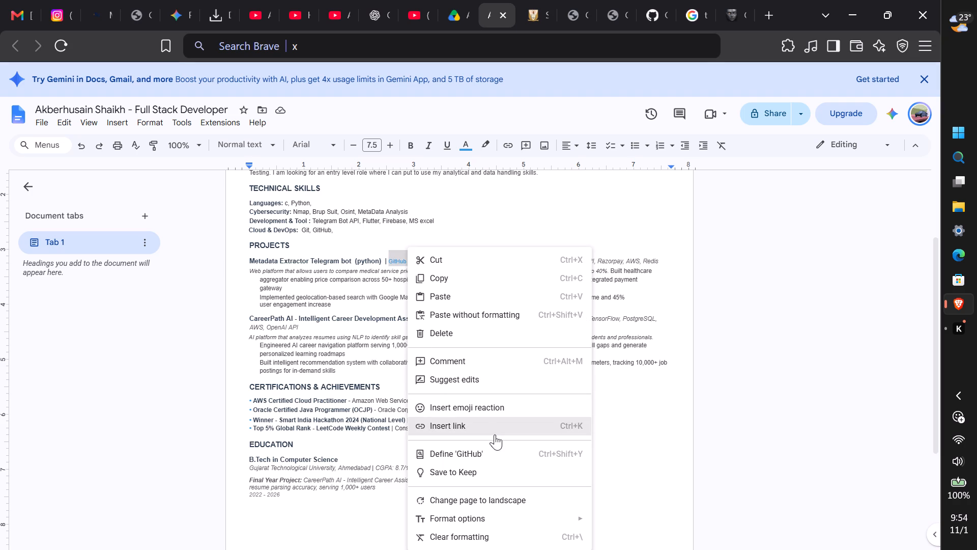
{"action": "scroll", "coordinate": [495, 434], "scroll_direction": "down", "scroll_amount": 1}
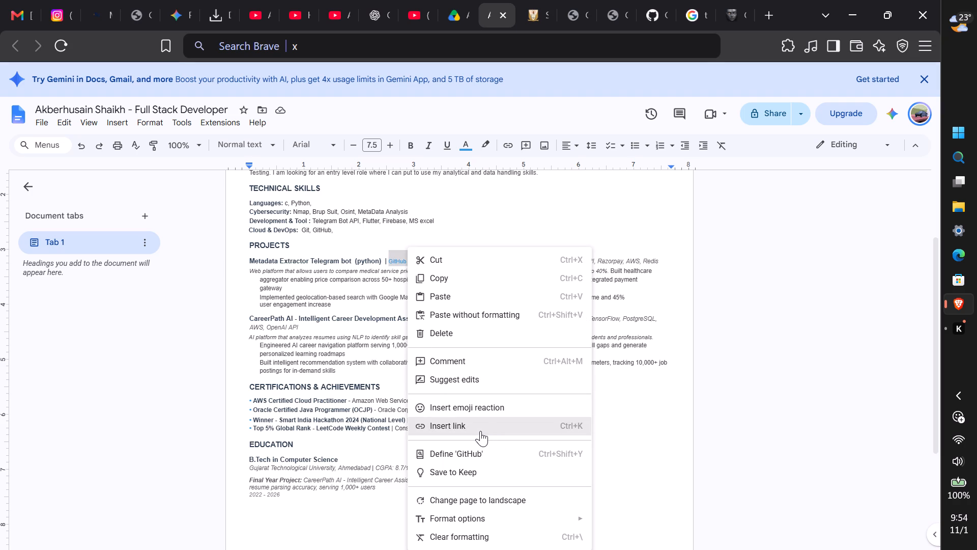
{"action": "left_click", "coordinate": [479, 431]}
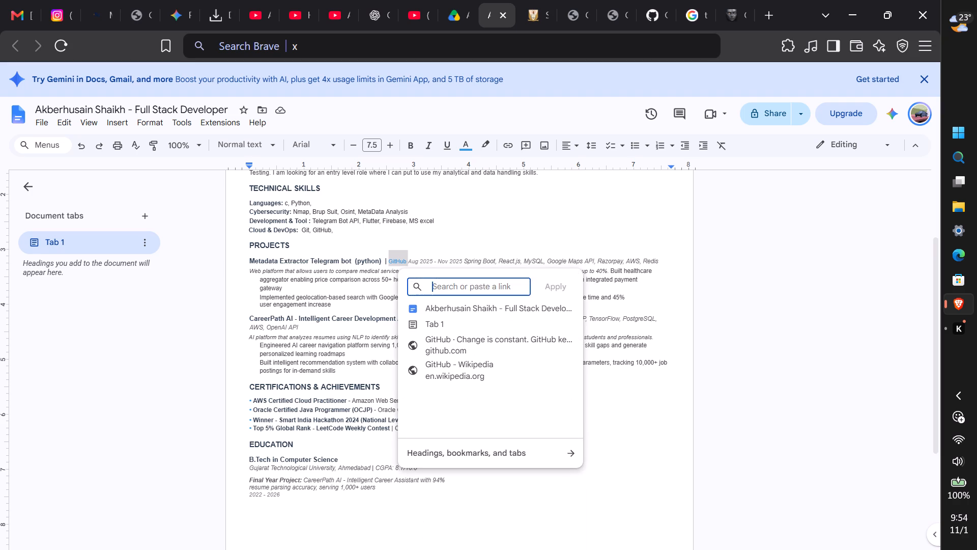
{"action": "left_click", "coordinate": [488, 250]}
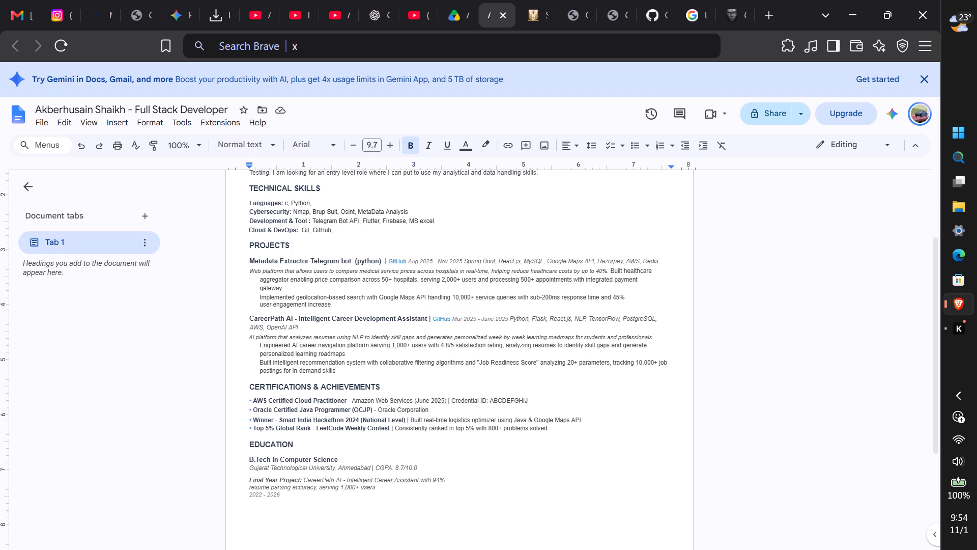
Delete the first project's old divider, GitHub link, dates, technologies and description, and put the CareerPath AI entry on its own line.
{"action": "left_click_drag", "start_coordinate": [385, 259], "coordinate": [414, 276]}
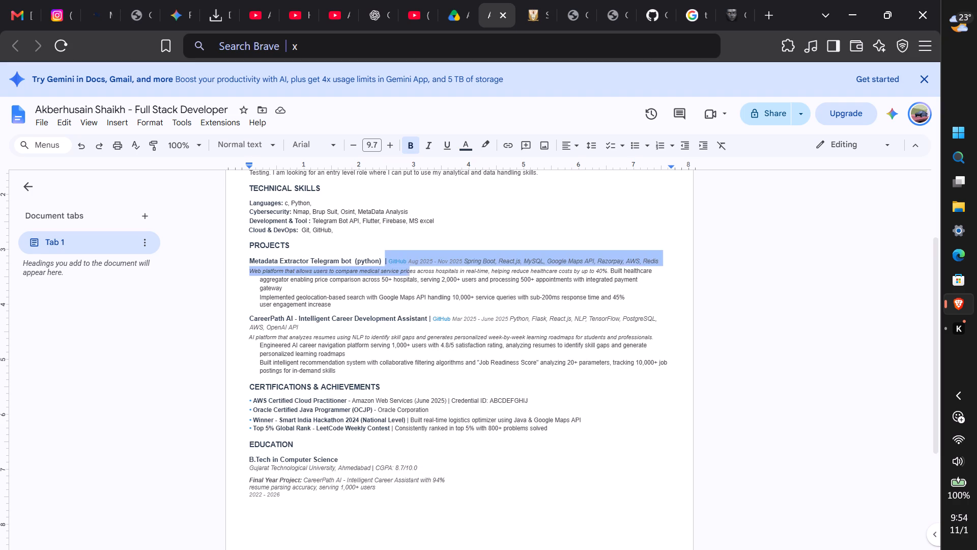
{"action": "left_click_drag", "start_coordinate": [414, 276], "coordinate": [340, 306]}
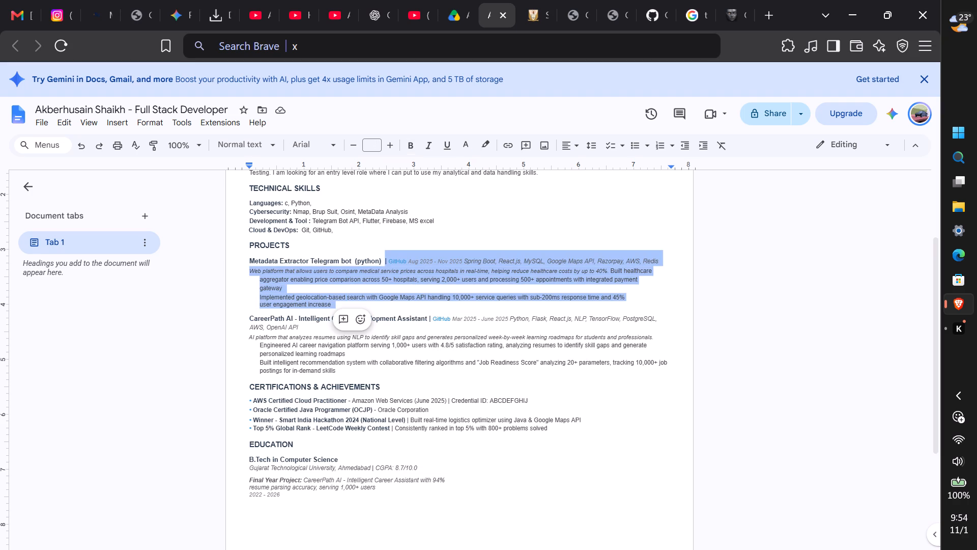
{"action": "key", "text": "BackSpace"}
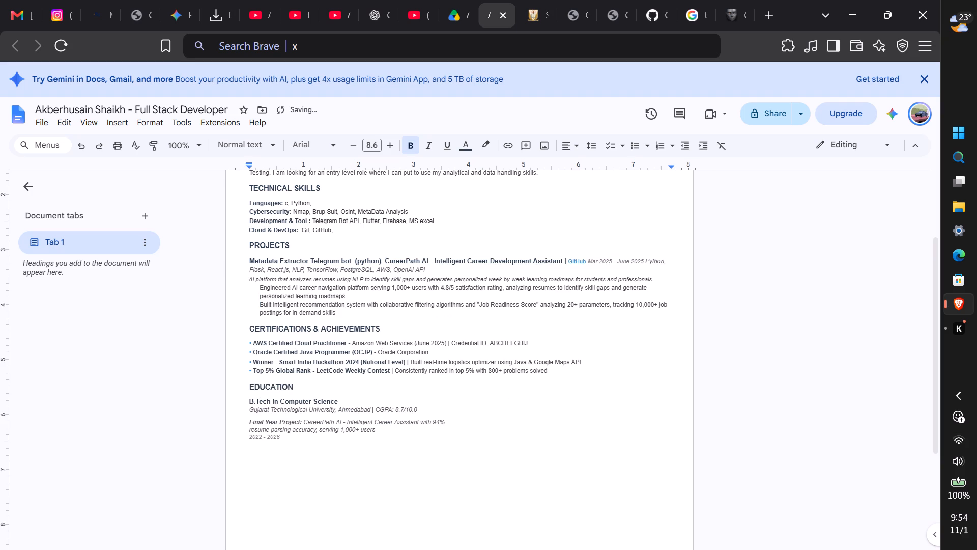
{"action": "key", "text": "Return"}
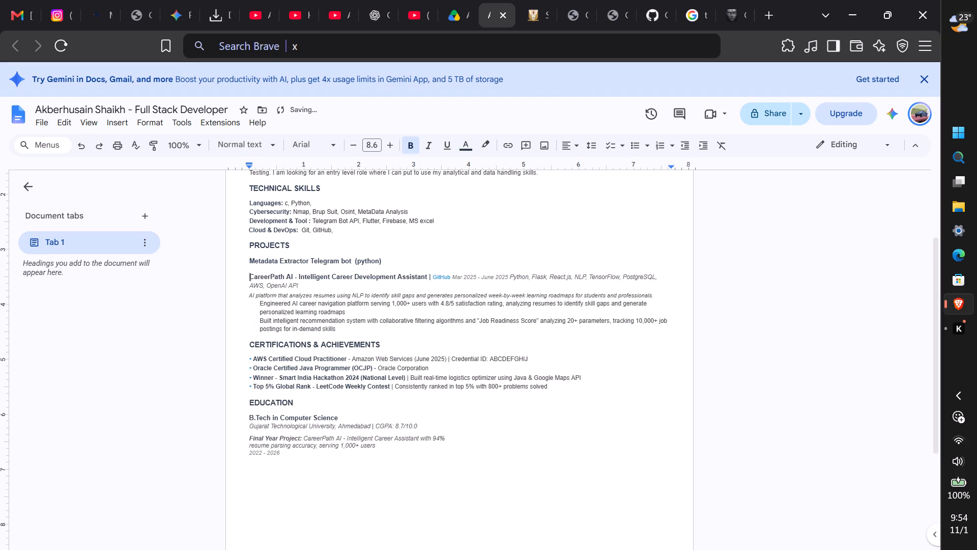
Add a "|" divider followed by two spaces after "(python)" in the first project's title.
{"action": "key", "text": "Up"}
{"action": "key", "text": "Right"}
{"action": "key", "text": "Right"}
{"action": "key", "text": "Right"}
{"action": "key", "text": "Right"}
{"action": "key", "text": "Right"}
{"action": "key", "text": "Right"}
{"action": "key", "text": "Right"}
{"action": "key", "text": "Right"}
{"action": "key", "text": "Right"}
{"action": "key", "text": "Right"}
{"action": "key", "text": "Right"}
{"action": "key", "text": "Right"}
{"action": "key", "text": "Right"}
{"action": "key", "text": "Right"}
{"action": "key", "text": "Right"}
{"action": "key", "text": "Right"}
{"action": "key", "text": "Right"}
{"action": "key", "text": "Right"}
{"action": "key", "text": "Right"}
{"action": "key", "text": "Right"}
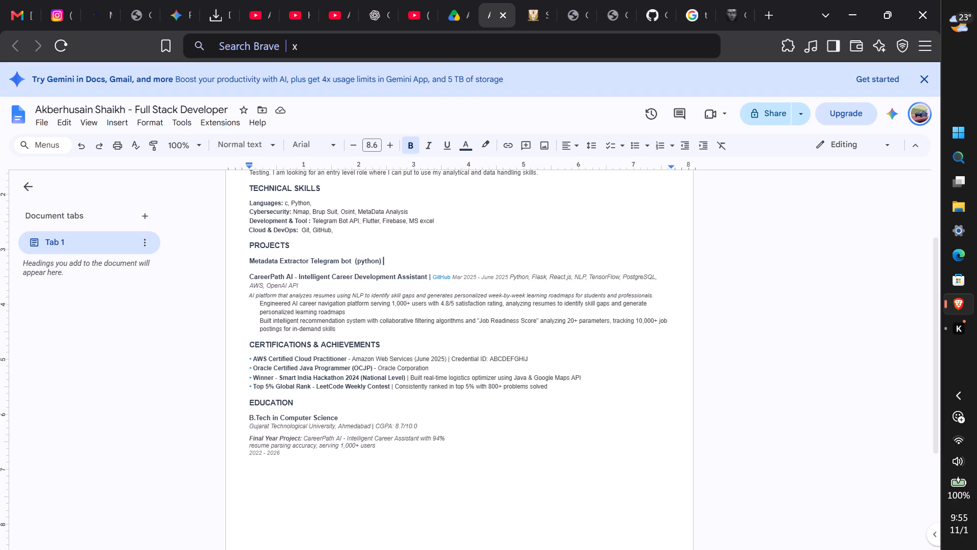
{"action": "key", "text": "shift+bar"}
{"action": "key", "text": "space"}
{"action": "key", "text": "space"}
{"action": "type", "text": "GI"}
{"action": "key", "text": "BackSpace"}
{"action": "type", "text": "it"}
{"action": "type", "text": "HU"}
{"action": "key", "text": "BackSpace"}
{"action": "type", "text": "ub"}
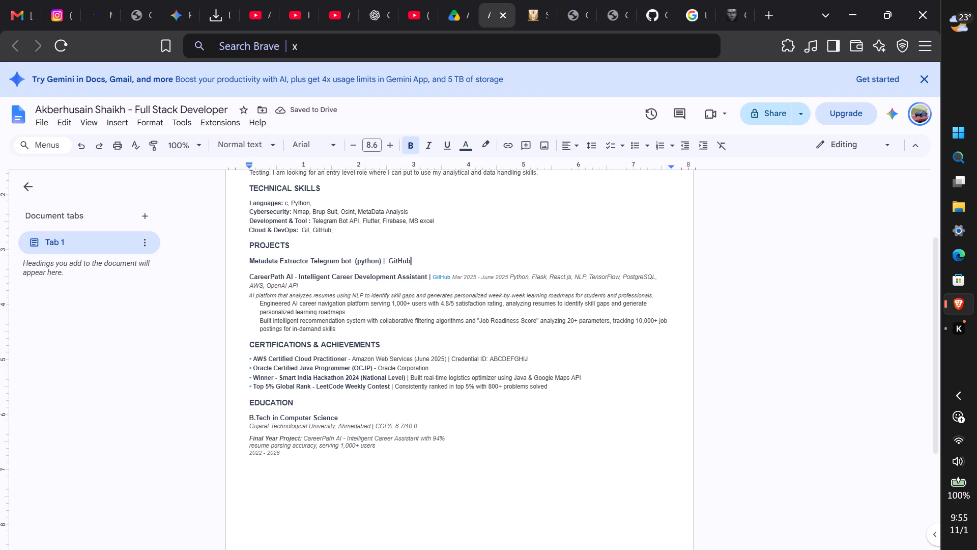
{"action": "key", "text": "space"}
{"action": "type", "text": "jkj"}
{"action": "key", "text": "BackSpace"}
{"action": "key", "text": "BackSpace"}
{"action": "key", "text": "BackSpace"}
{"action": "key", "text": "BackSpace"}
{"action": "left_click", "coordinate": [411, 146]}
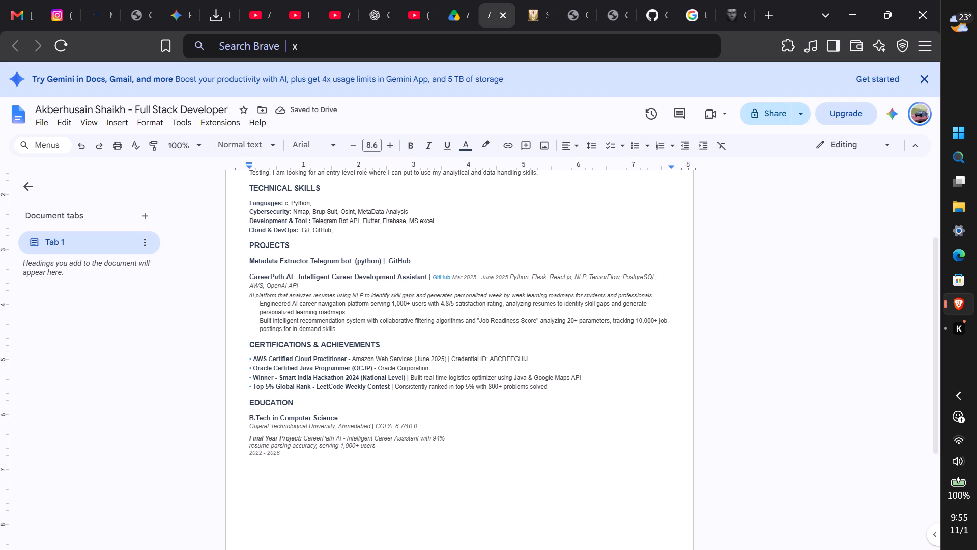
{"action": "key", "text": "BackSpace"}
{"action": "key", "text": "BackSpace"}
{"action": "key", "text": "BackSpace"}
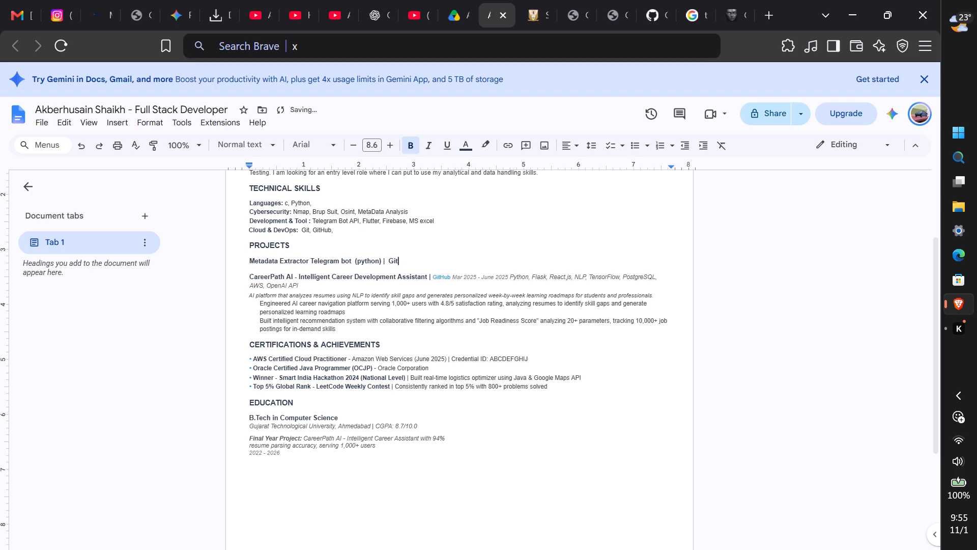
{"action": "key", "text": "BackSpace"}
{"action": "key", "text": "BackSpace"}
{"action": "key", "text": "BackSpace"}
Add "Github" in non-bold text after the divider in the first project's title.
{"action": "left_click", "coordinate": [410, 149]}
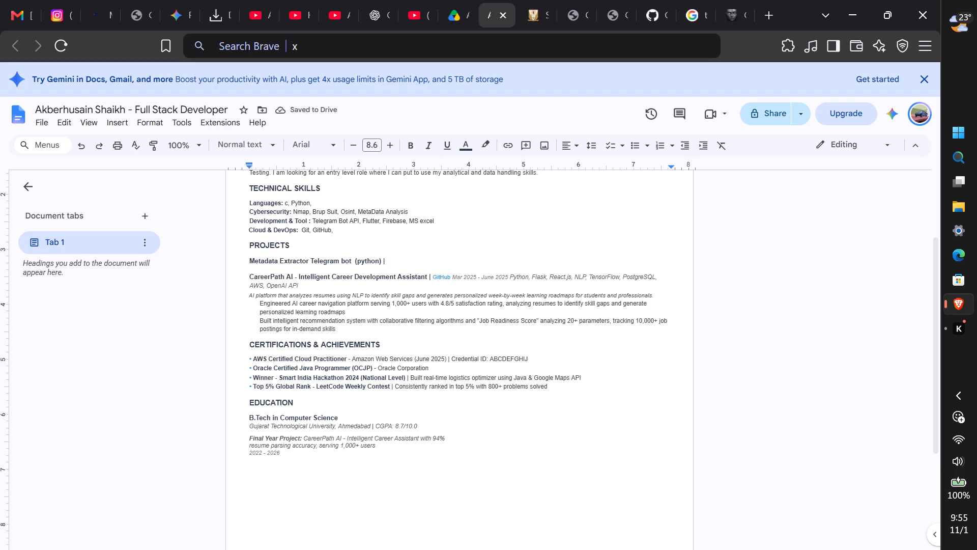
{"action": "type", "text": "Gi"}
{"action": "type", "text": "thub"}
Start inserting a link on the word "Github" in the first project's title, and switch to the GitHub dashboard to find its address.
{"action": "left_click_drag", "start_coordinate": [408, 261], "coordinate": [391, 260]}
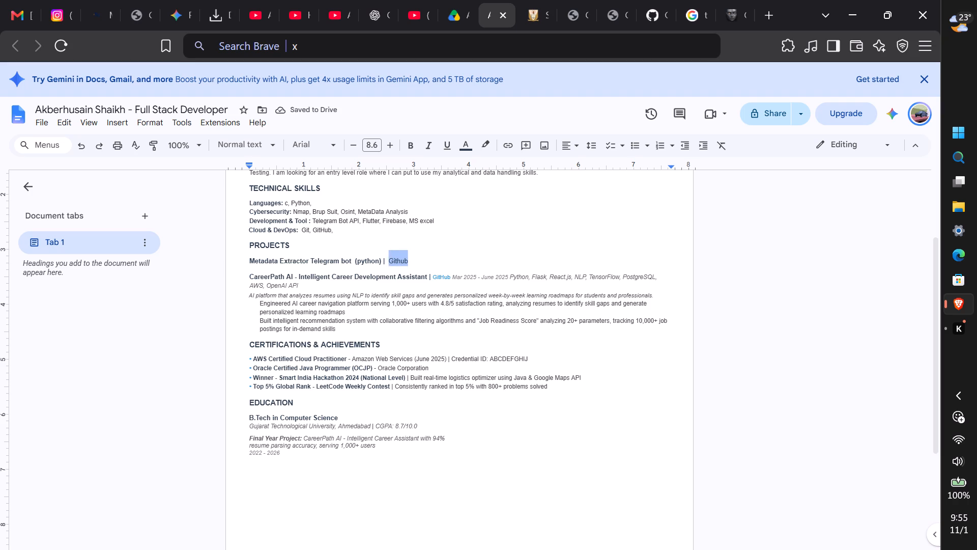
{"action": "left_click_drag", "start_coordinate": [391, 260], "coordinate": [389, 260]}
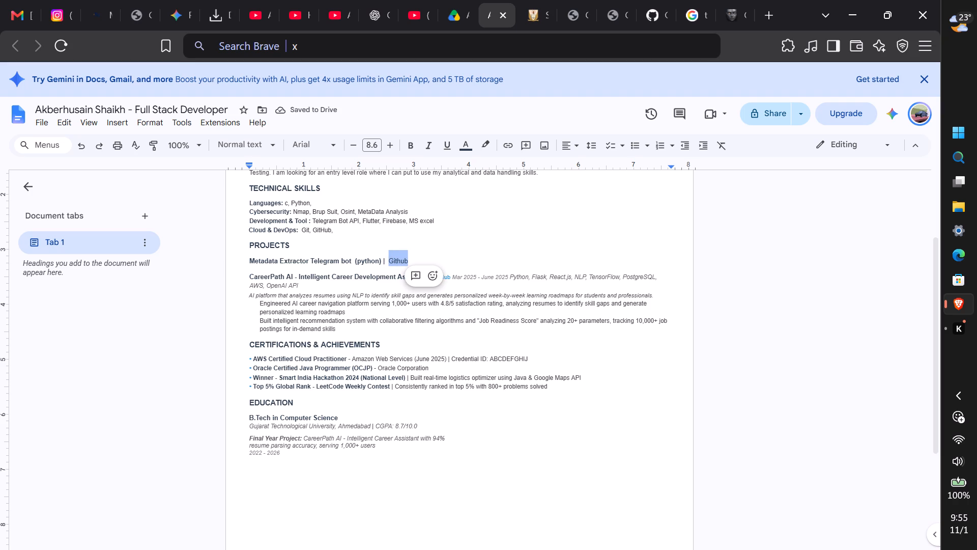
{"action": "right_click", "coordinate": [401, 261]}
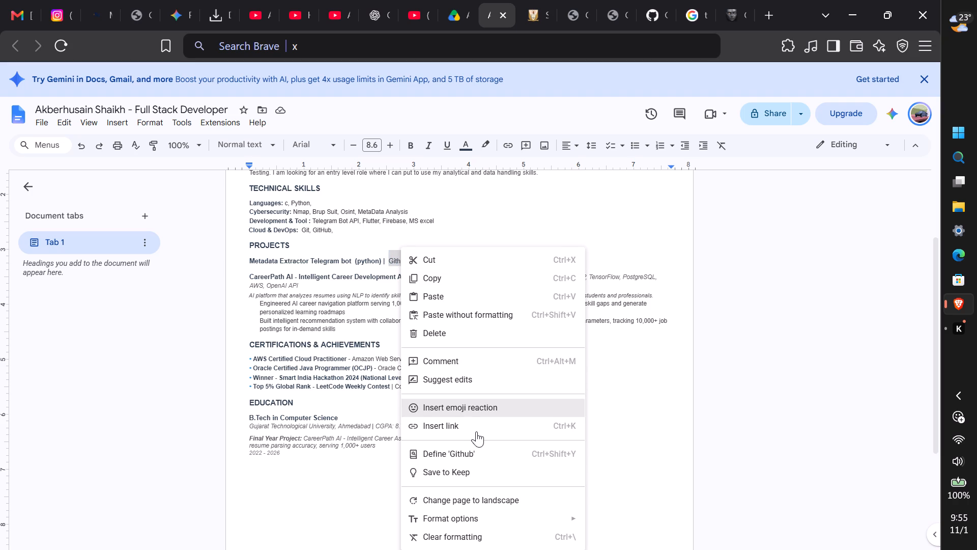
{"action": "left_click", "coordinate": [476, 431]}
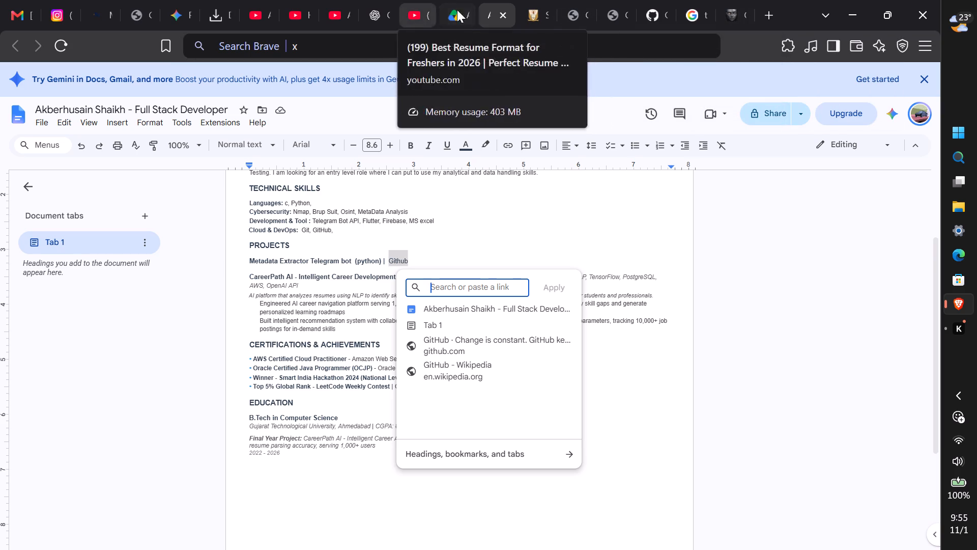
{"action": "left_click", "coordinate": [638, 18]}
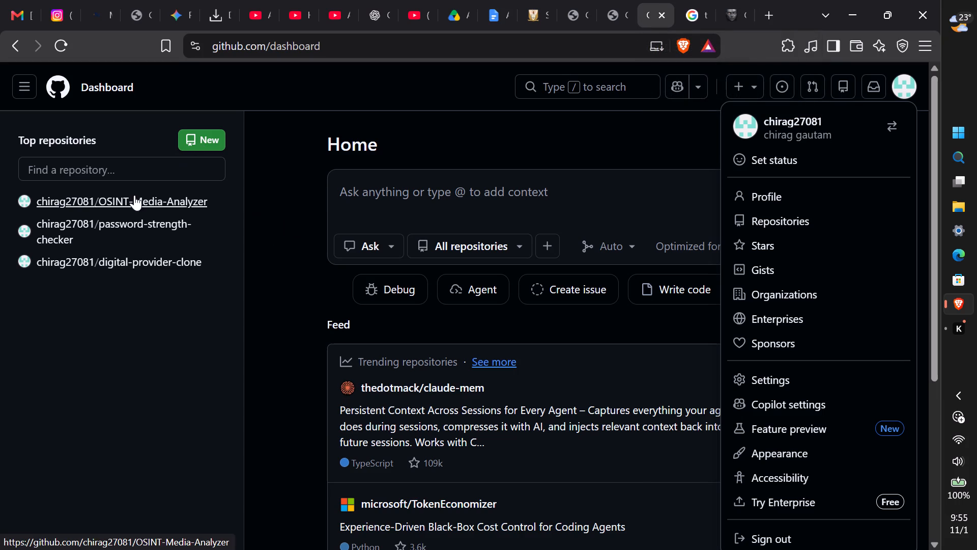
Close and reopen the account menu on the GitHub dashboard.
{"action": "left_click", "coordinate": [460, 125]}
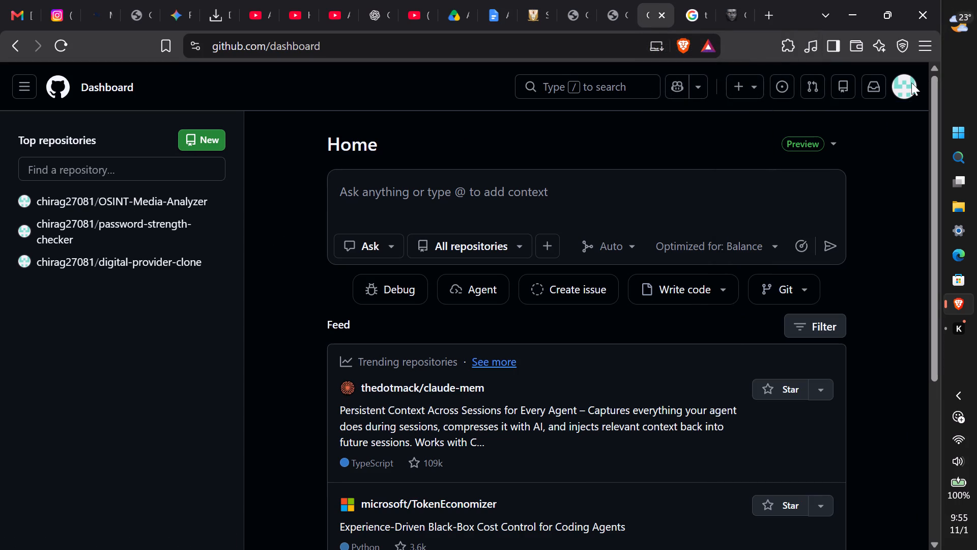
{"action": "left_click", "coordinate": [908, 86]}
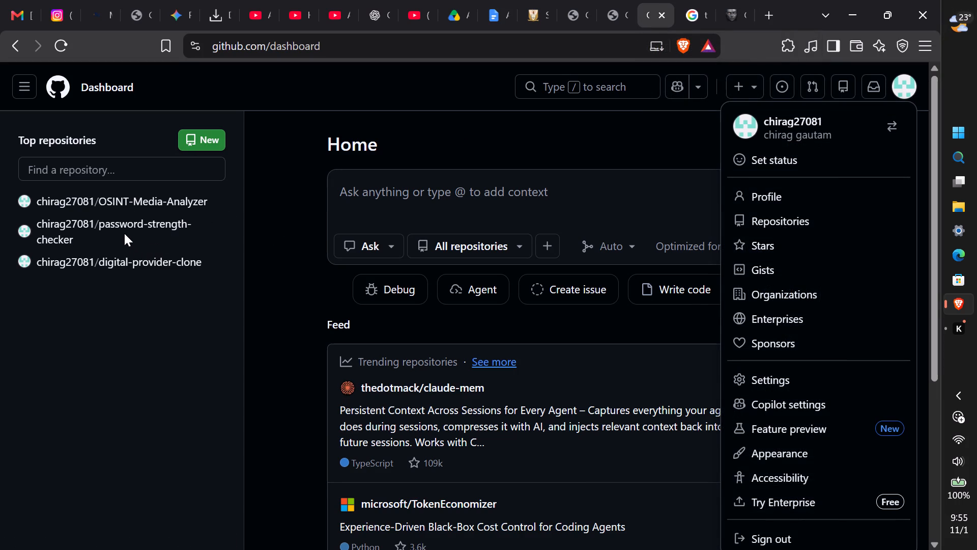
Open the OSINT-Media-Analyzer repository on GitHub and bring up its HTTPS clone address.
{"action": "left_click", "coordinate": [181, 205]}
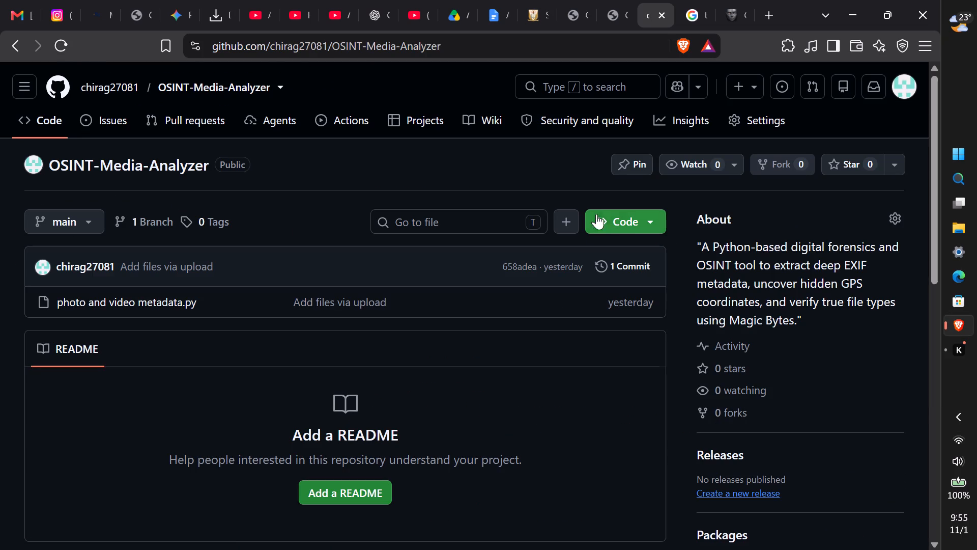
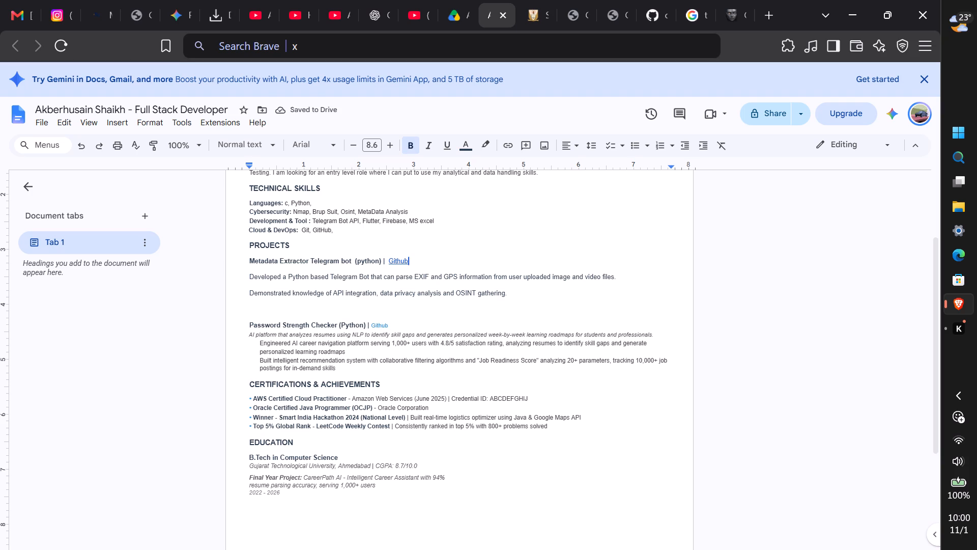
Delete the Github link text from the Metadata Extractor project's title line, leaving a space after the divider.
{"action": "left_click_drag", "start_coordinate": [408, 262], "coordinate": [386, 262]}
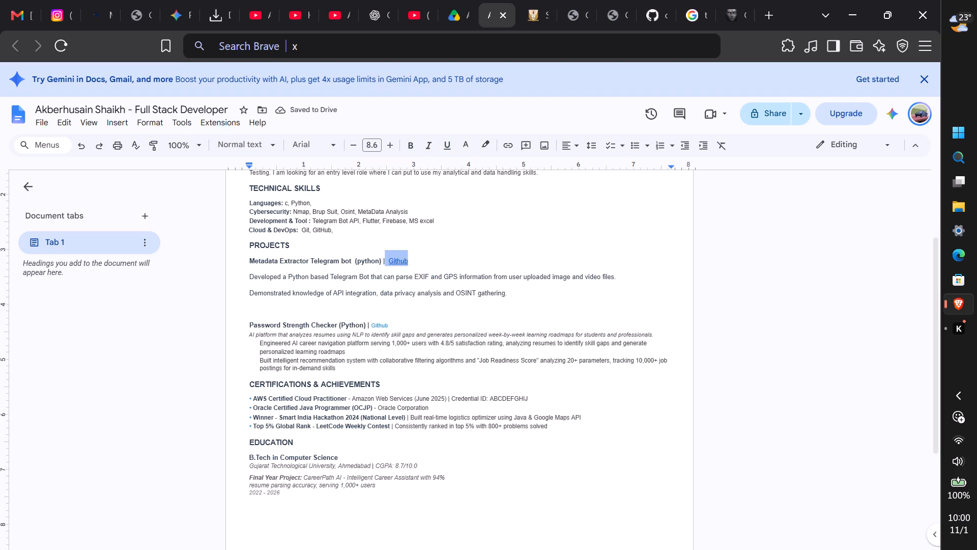
{"action": "key", "text": "BackSpace"}
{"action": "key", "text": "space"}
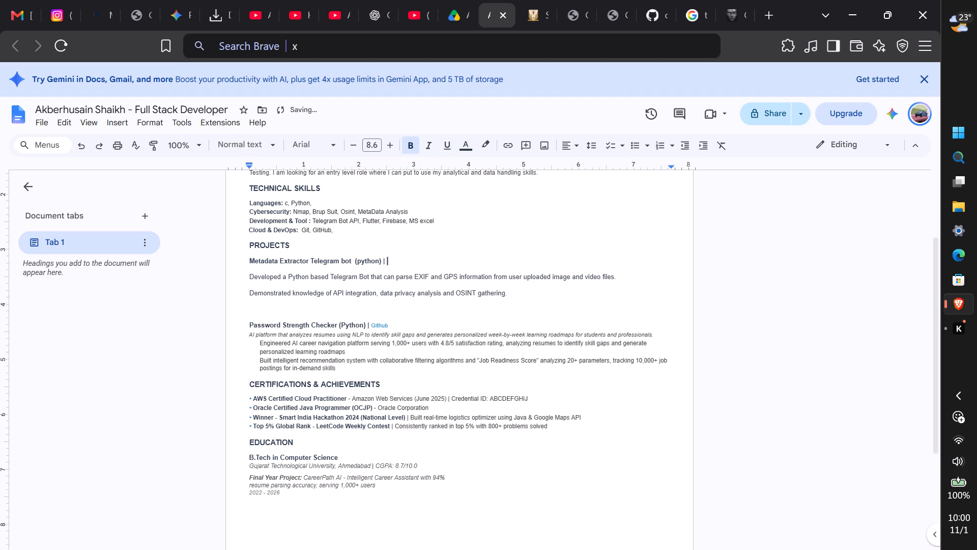
Set the font size to 7.5 at the end of the Metadata Extractor title line, matching the second project's Github text.
{"action": "left_click", "coordinate": [386, 324]}
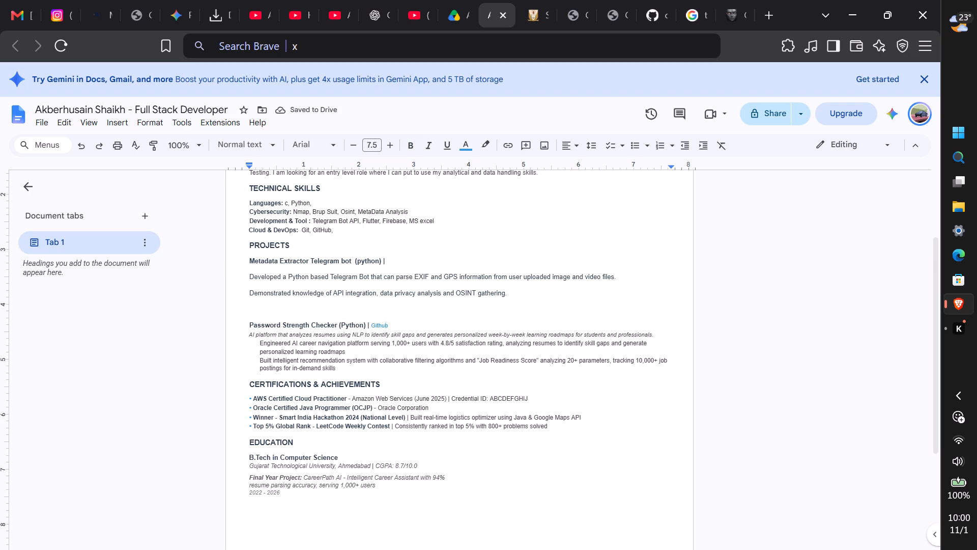
{"action": "left_click", "coordinate": [390, 258]}
{"action": "left_click", "coordinate": [367, 148]}
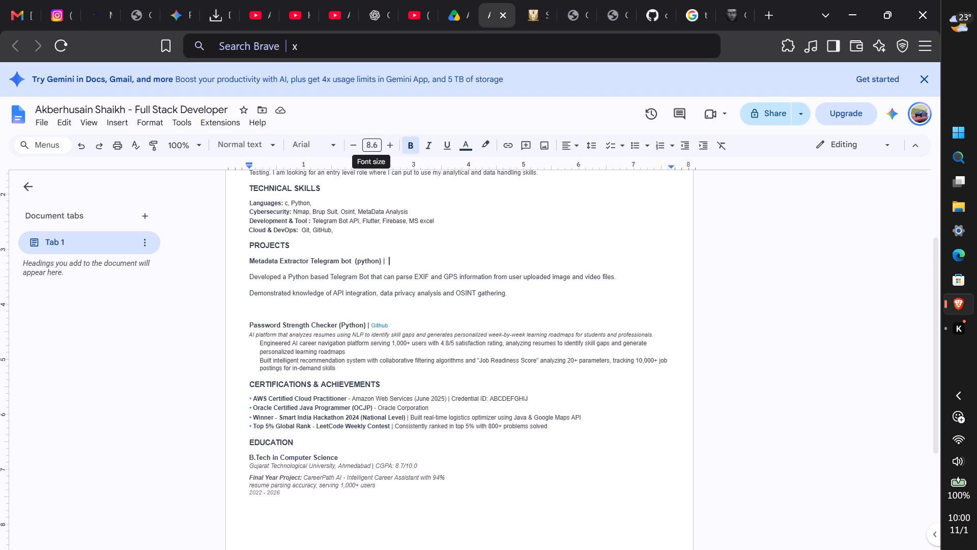
{"action": "scroll", "coordinate": [373, 173], "scroll_direction": "up", "scroll_amount": 1}
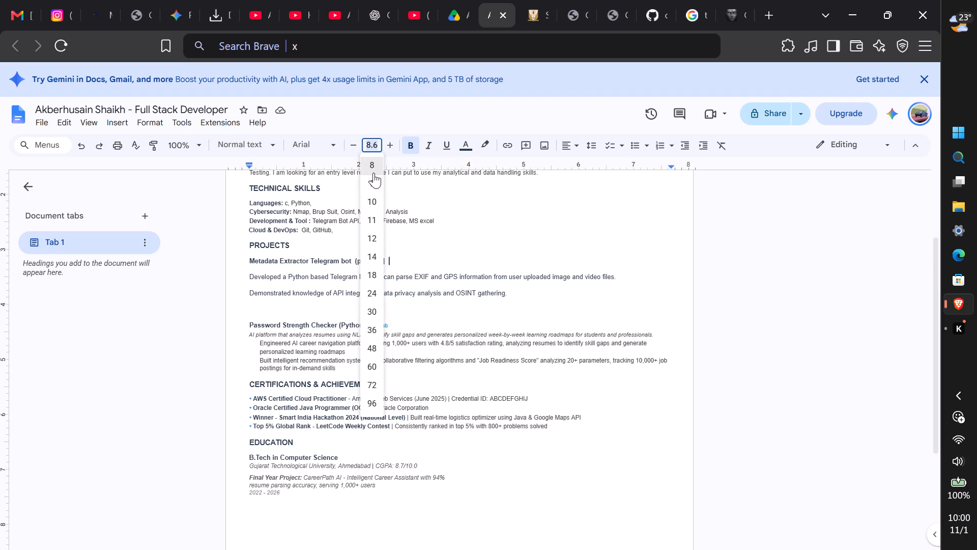
{"action": "scroll", "coordinate": [373, 173], "scroll_direction": "up", "scroll_amount": 1}
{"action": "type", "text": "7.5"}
Add the text GitHub at font size 7.5 after the separator in the Metadata Extractor Telegram bot project title.
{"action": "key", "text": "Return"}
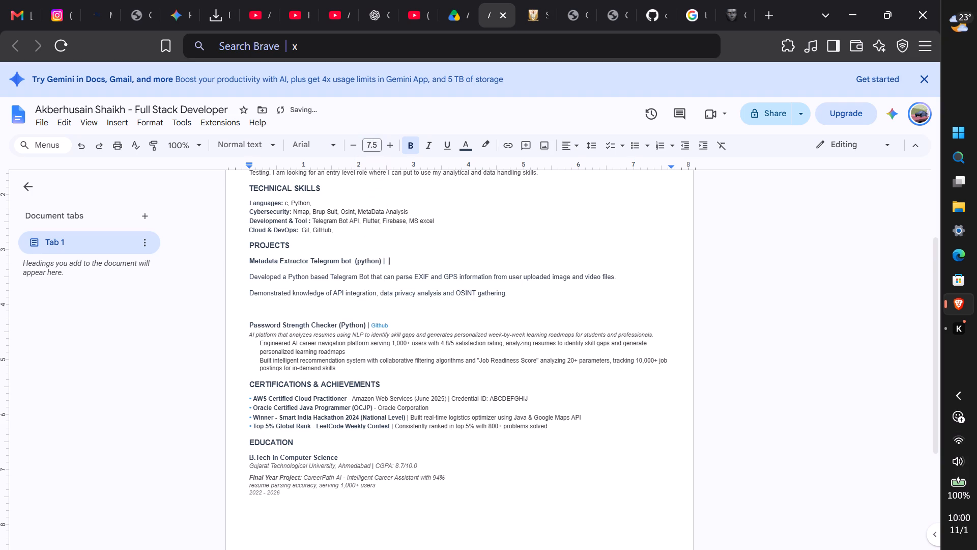
{"action": "type", "text": "gi"}
{"action": "key", "text": "t"}
{"action": "key", "text": "BackSpace"}
{"action": "key", "text": "BackSpace"}
{"action": "key", "text": "BackSpace"}
{"action": "type", "text": "hUB"}
{"action": "key", "text": "BackSpace"}
{"action": "key", "text": "BackSpace"}
{"action": "key", "text": "BackSpace"}
{"action": "key", "text": "BackSpace"}
{"action": "key", "text": "BackSpace"}
{"action": "type", "text": "IT"}
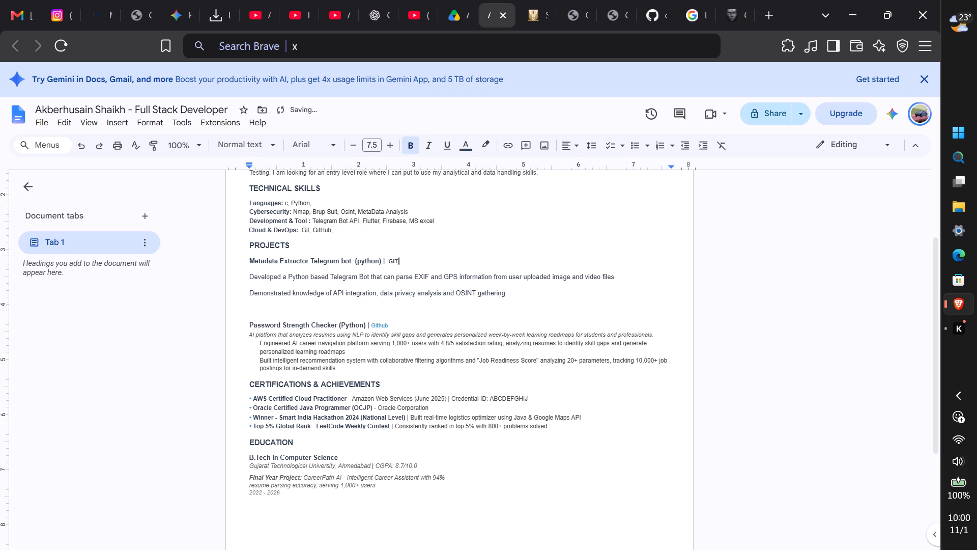
{"action": "key", "text": "BackSpace"}
{"action": "type", "text": "it"}
{"action": "type", "text": "Hub"}
Insert a link on the GitHub text beside the Metadata Extractor Telegram bot title.
{"action": "left_click_drag", "start_coordinate": [388, 263], "coordinate": [409, 262]}
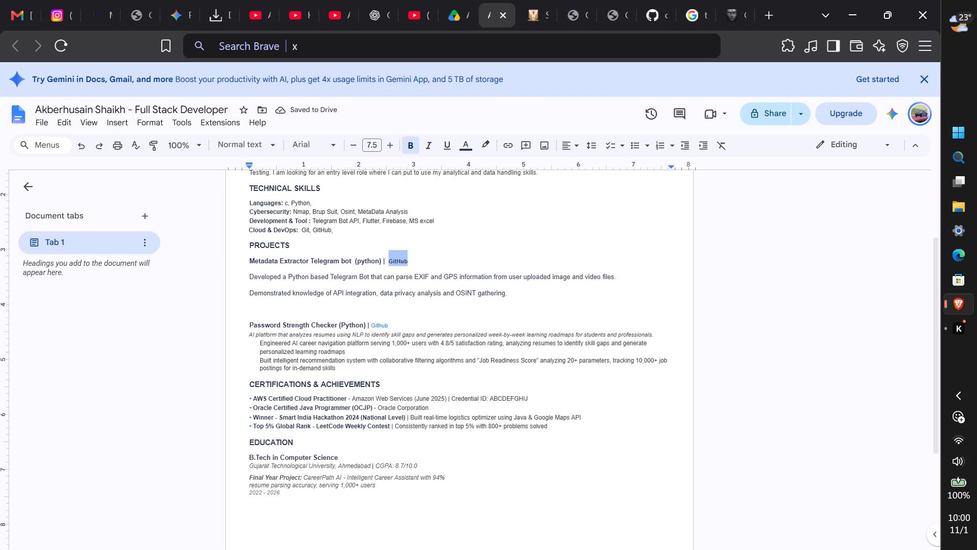
{"action": "right_click", "coordinate": [397, 262]}
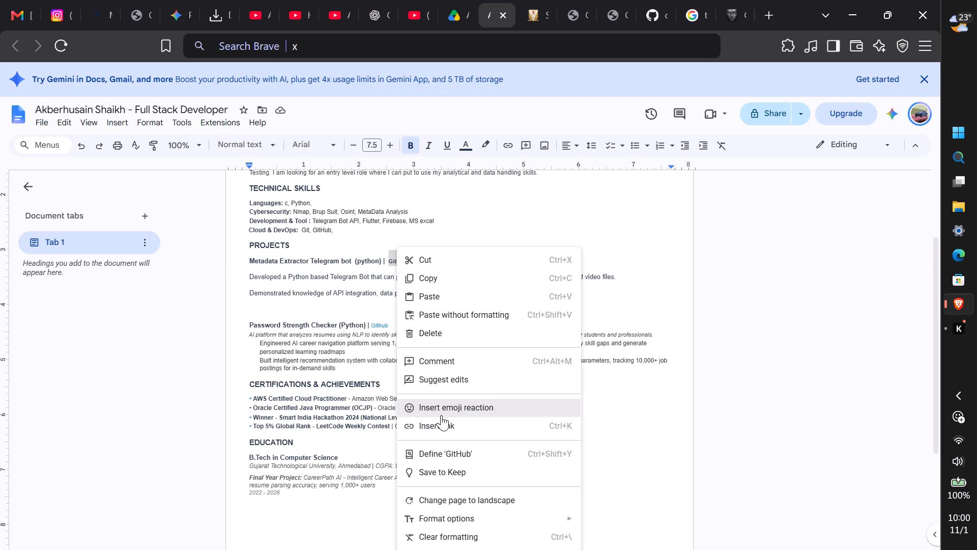
Link the GitHub text beside the Metadata Extractor Telegram bot title, using the HTTPS clone URL copied from the OSINT-Media-Analyzer repository on GitHub.
{"action": "left_click", "coordinate": [456, 421]}
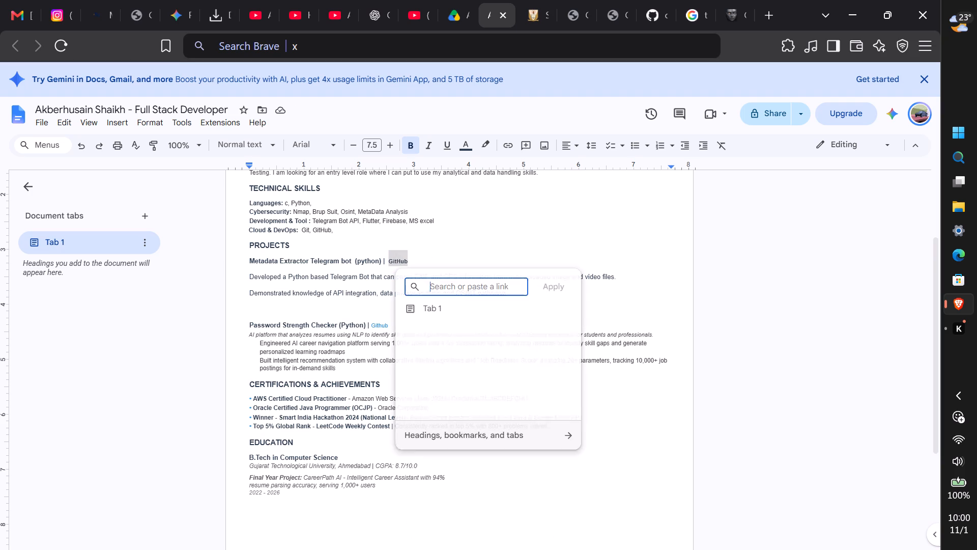
{"action": "left_click", "coordinate": [647, 26]}
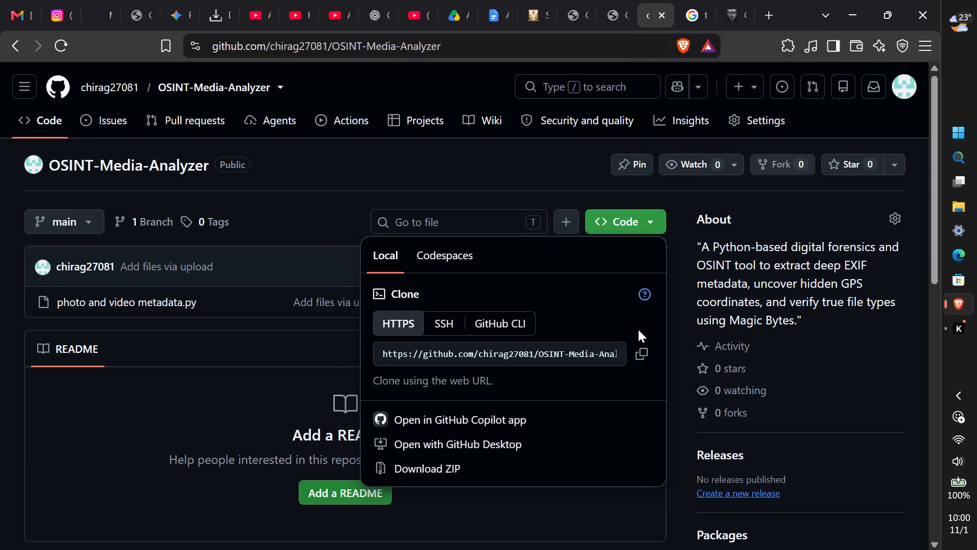
{"action": "left_click", "coordinate": [643, 350]}
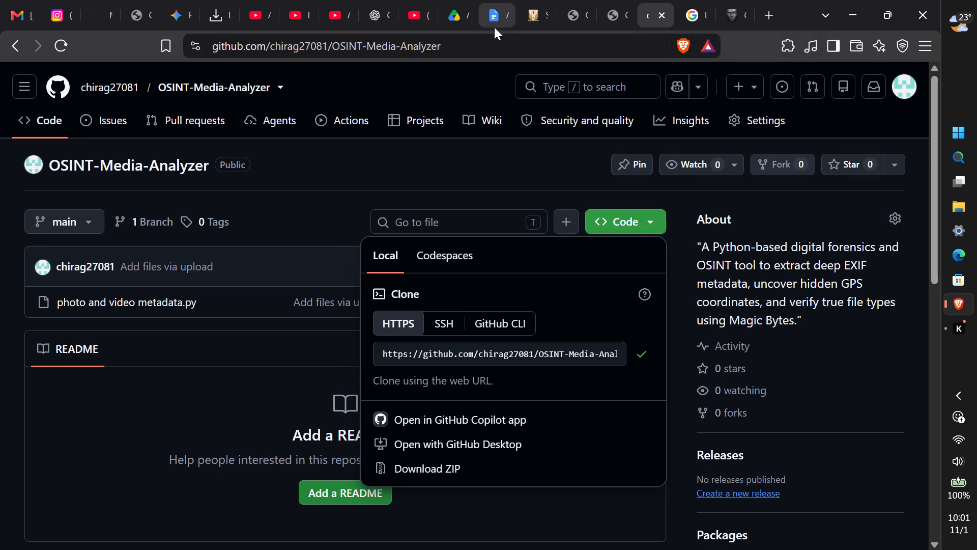
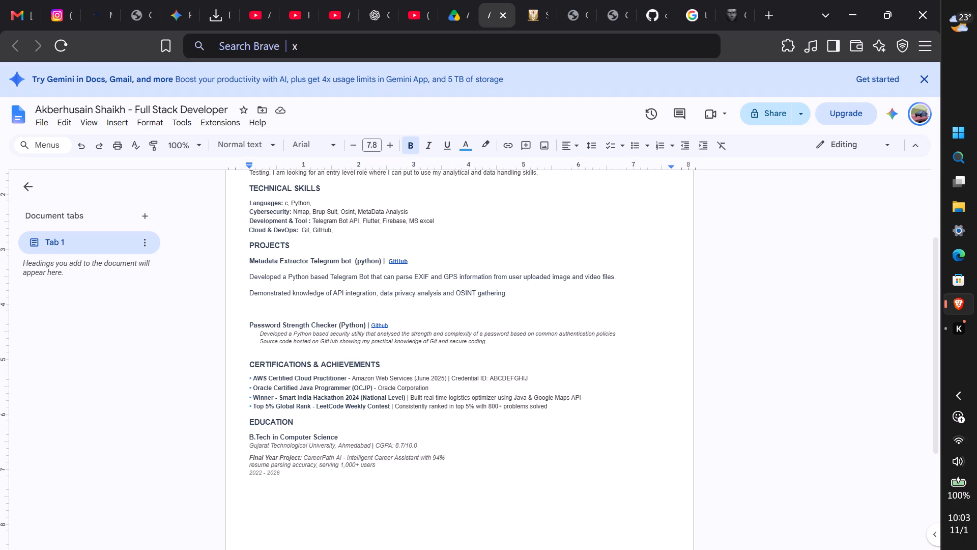
Delete the four sample entries under the Certifications & Achievements heading, keeping the first bullet.
{"action": "left_click_drag", "start_coordinate": [252, 377], "coordinate": [425, 408]}
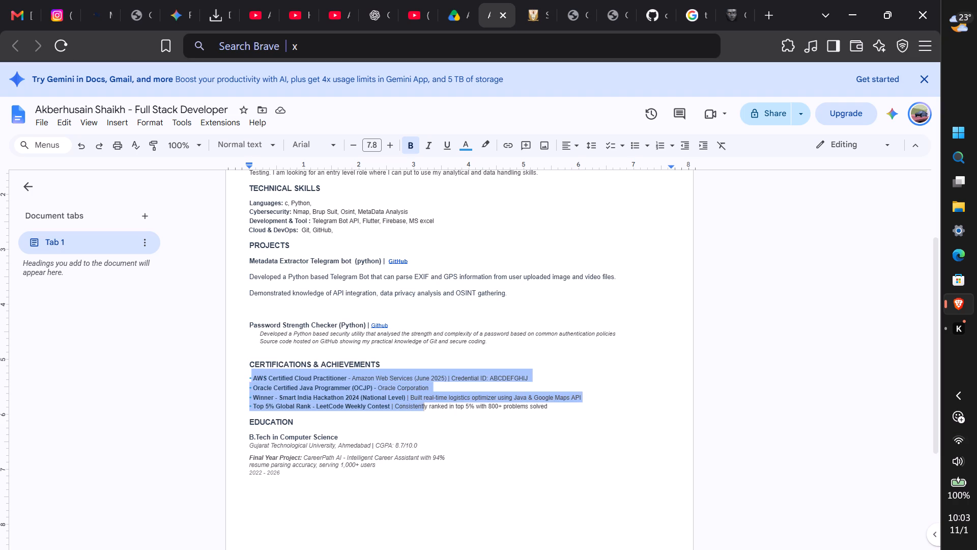
{"action": "left_click_drag", "start_coordinate": [425, 408], "coordinate": [548, 406]}
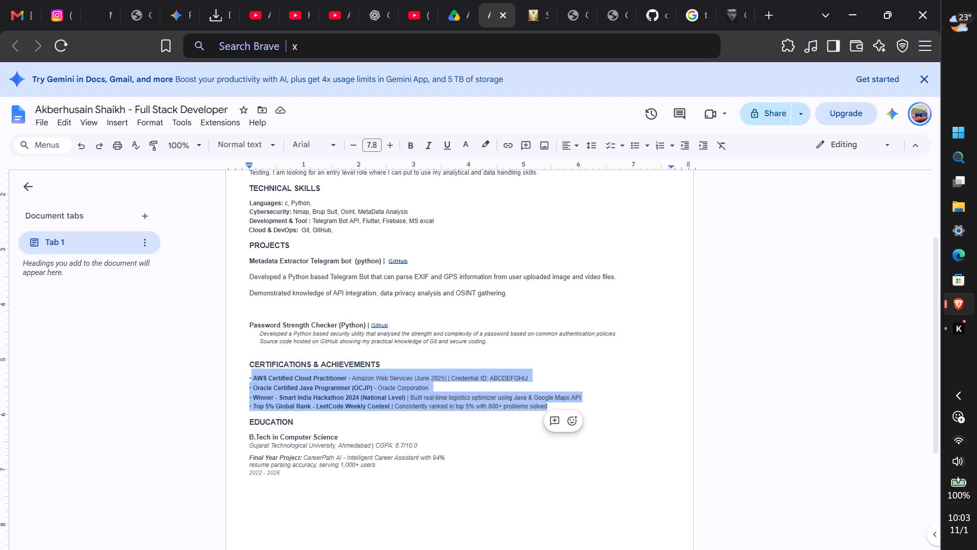
{"action": "key", "text": "BackSpace"}
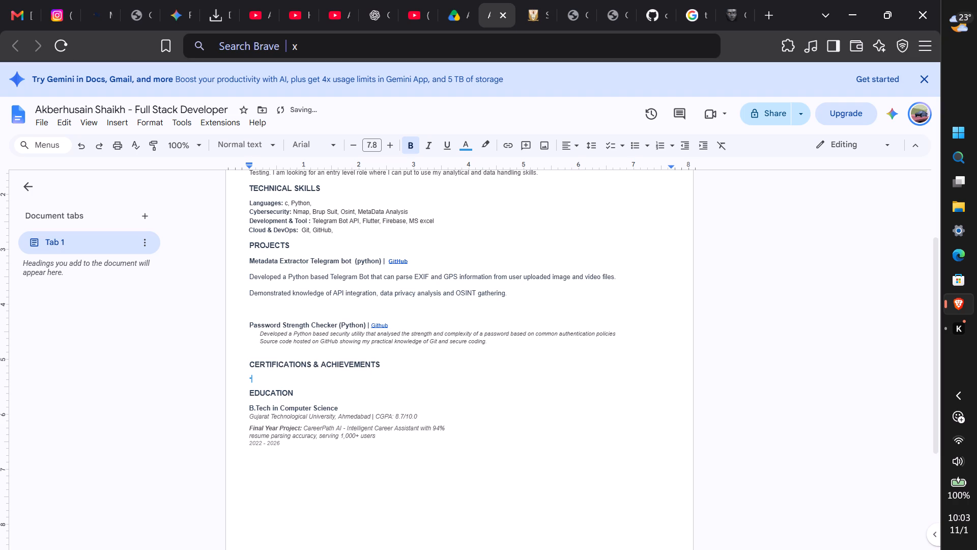
Start the remaining certification bullet with "DEO Traning" followed by a dash at font size 9.
{"action": "type", "text": "DEo"}
{"action": "key", "text": "BackSpace"}
{"action": "key", "text": "shift+o"}
{"action": "key", "text": "space"}
{"action": "key", "text": "shift+t"}
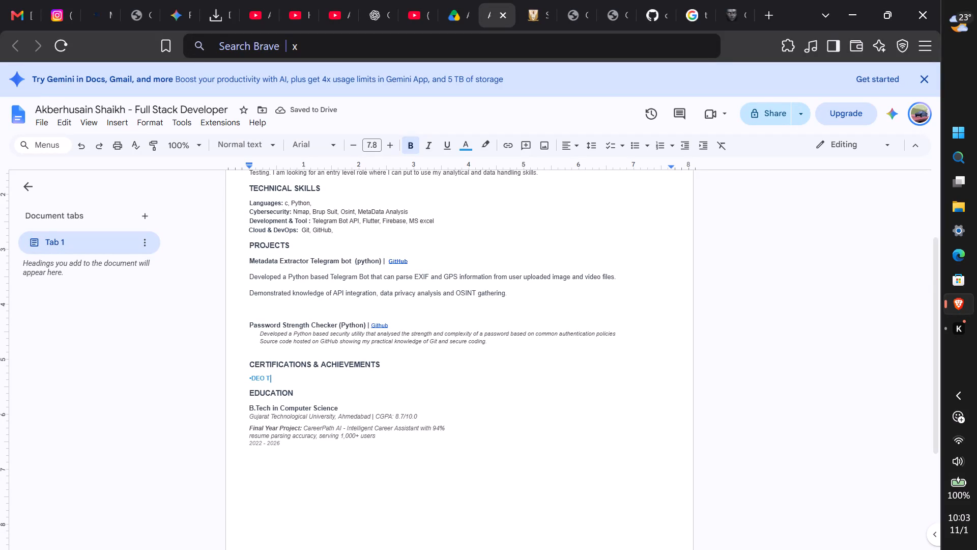
{"action": "type", "text": "raning"}
{"action": "key", "text": "space"}
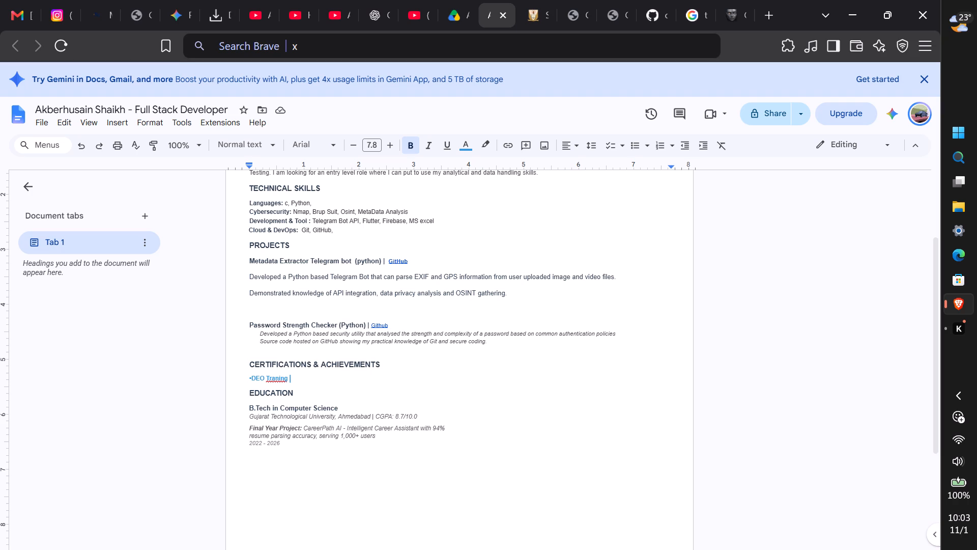
{"action": "type", "text": "--"}
{"action": "key", "text": "space"}
{"action": "key", "text": "BackSpace"}
{"action": "key", "text": "BackSpace"}
{"action": "left_click", "coordinate": [374, 146]}
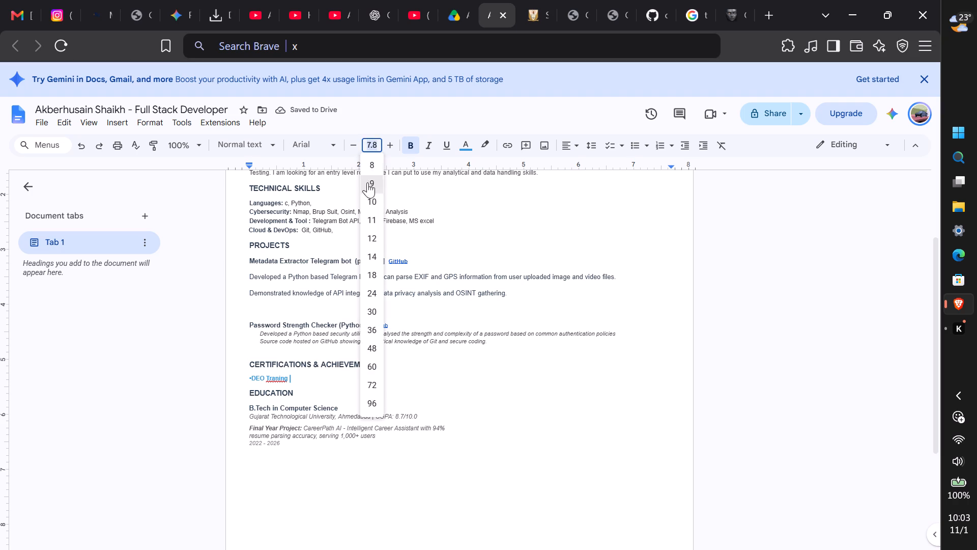
{"action": "left_click", "coordinate": [369, 175]}
{"action": "type", "text": "--"}
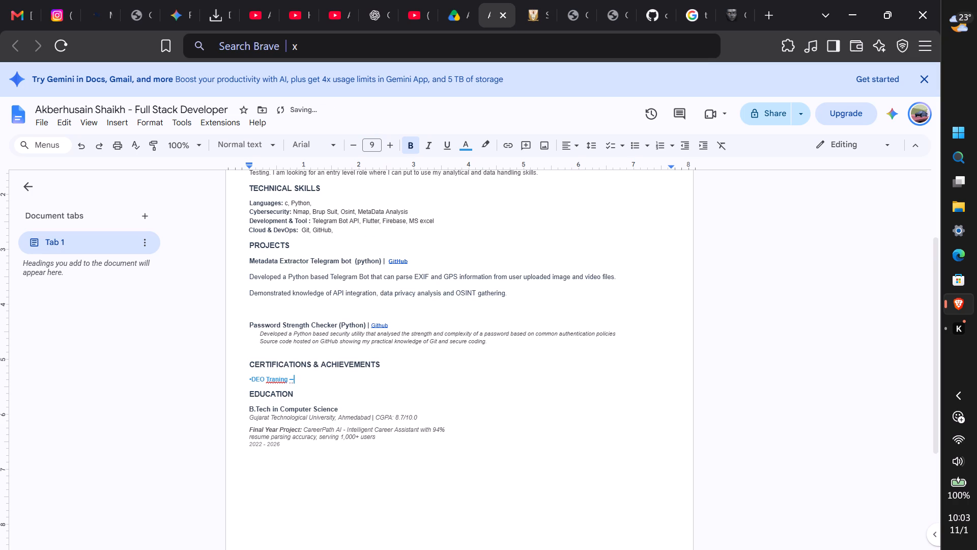
Add "Flipkart Supply Chain" at font size 7.5 after the dash in the DEO Traning entry.
{"action": "left_click", "coordinate": [368, 142]}
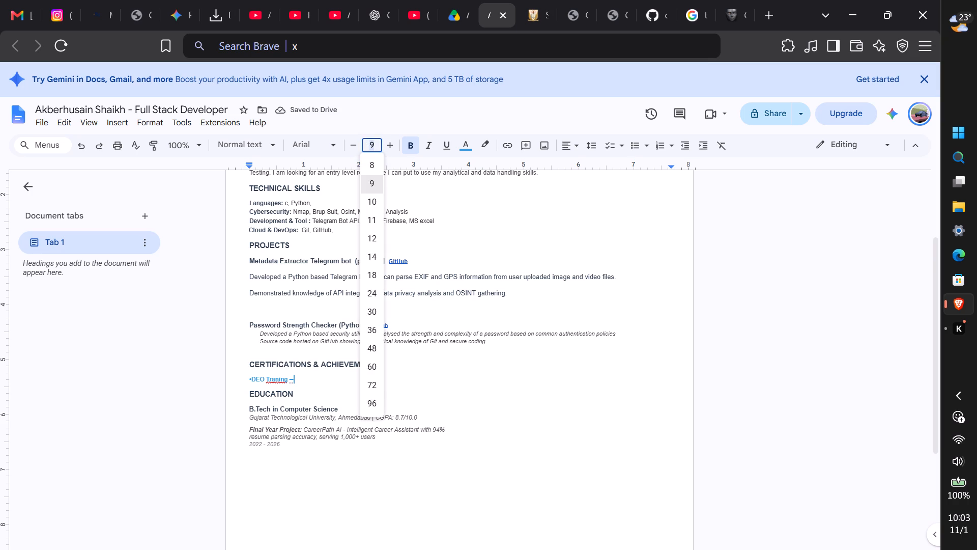
{"action": "left_click_drag", "start_coordinate": [368, 142], "coordinate": [384, 143]}
{"action": "type", "text": "7.5"}
{"action": "key", "text": "Return"}
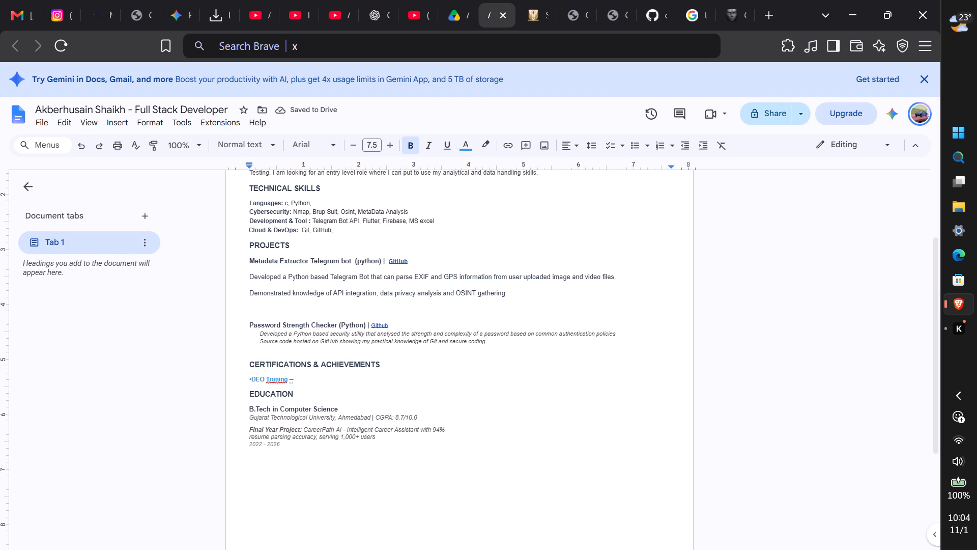
{"action": "key", "text": "space"}
{"action": "type", "text": "Flipkart"}
{"action": "key", "text": "space"}
{"action": "key", "text": "shift+s"}
{"action": "key", "text": "u"}
{"action": "type", "text": "pply"}
{"action": "key", "text": "space"}
{"action": "type", "text": "Chian"}
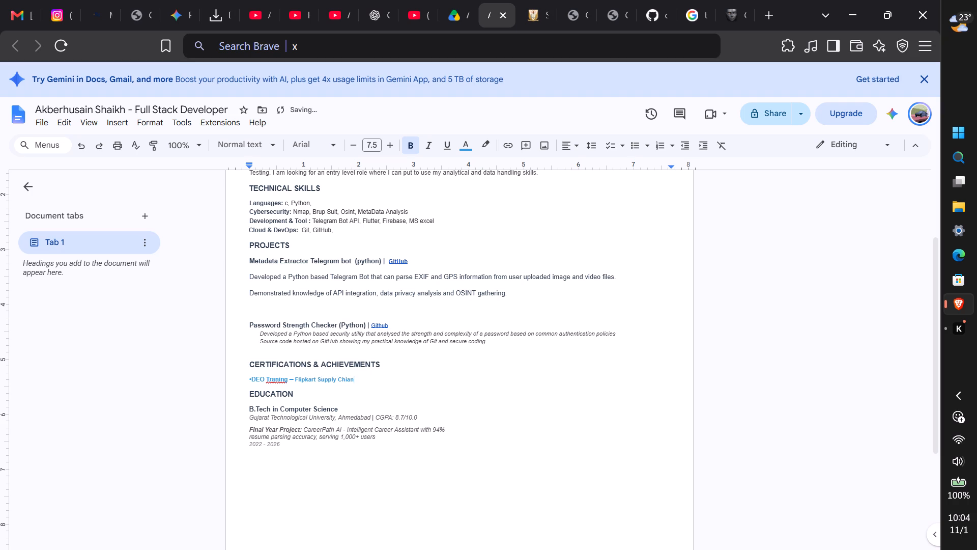
{"action": "key", "text": "BackSpace"}
{"action": "key", "text": "BackSpace"}
{"action": "key", "text": "BackSpace"}
{"action": "type", "text": "ain"}
Complete the organisation name in the DEO Traning entry with "Operations Academy (SCOA)".
{"action": "key", "text": "space"}
{"action": "type", "text": "Op"}
{"action": "type", "text": "eratio"}
{"action": "type", "text": "ns"}
{"action": "key", "text": "space"}
{"action": "key", "text": "shift+a"}
{"action": "type", "text": "ca"}
{"action": "type", "text": "demy"}
{"action": "key", "text": "space"}
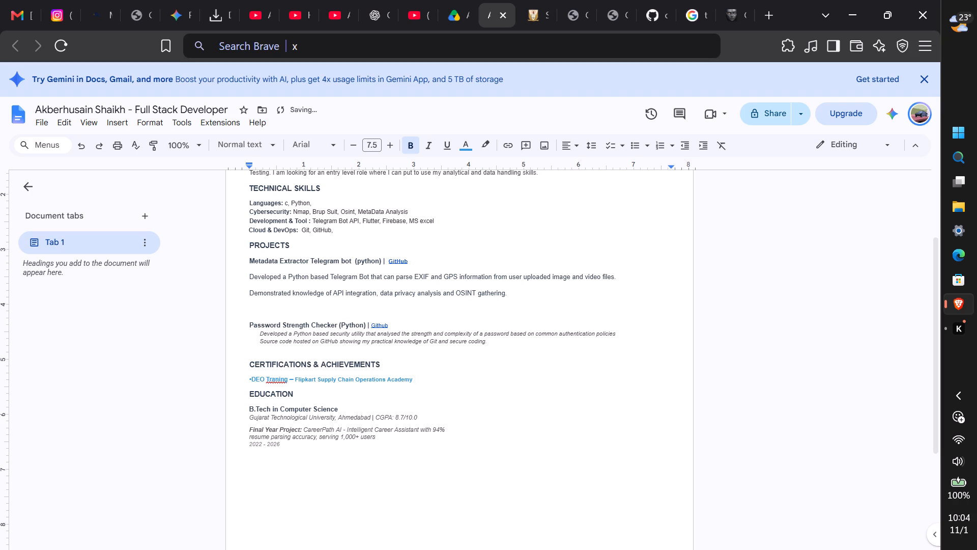
{"action": "key", "text": "shift+parenleft"}
{"action": "key", "text": "shift+s"}
{"action": "type", "text": "COA"}
{"action": "key", "text": "shift+parenright"}
{"action": "key", "text": "space"}
Append "mar 2026" after "(SCOA)" in the DEO Traning entry, using non-bold dark grey text.
{"action": "left_click", "coordinate": [396, 415]}
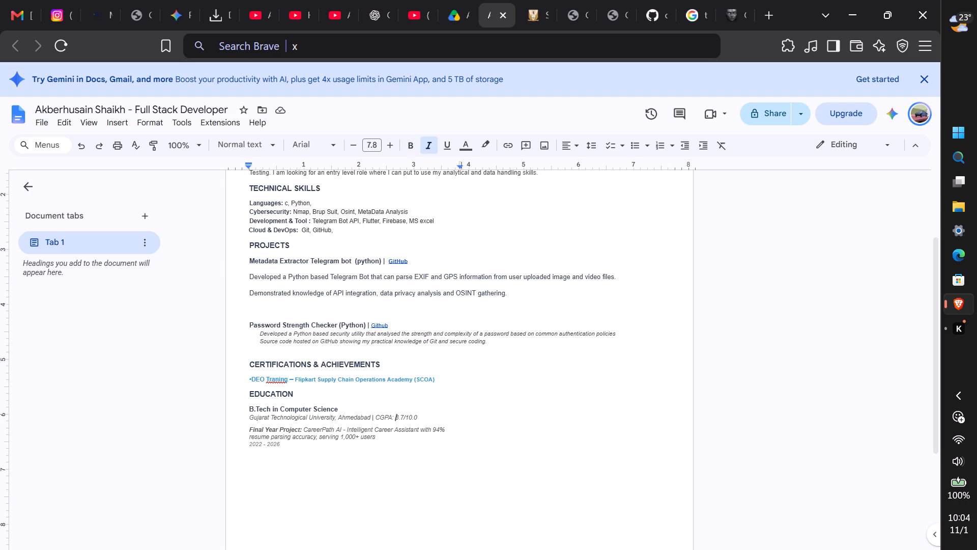
{"action": "left_click", "coordinate": [444, 372]}
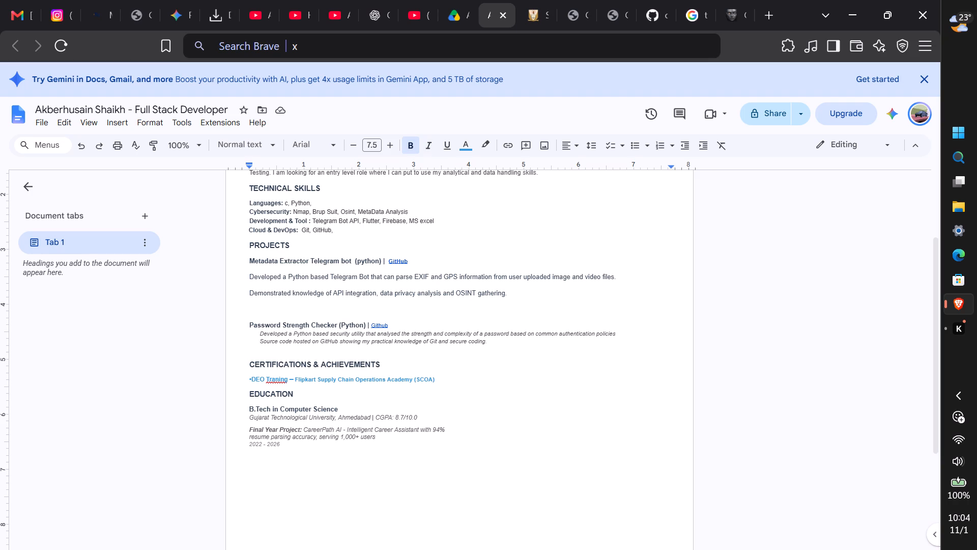
{"action": "left_click", "coordinate": [410, 148]}
{"action": "left_click", "coordinate": [464, 150]}
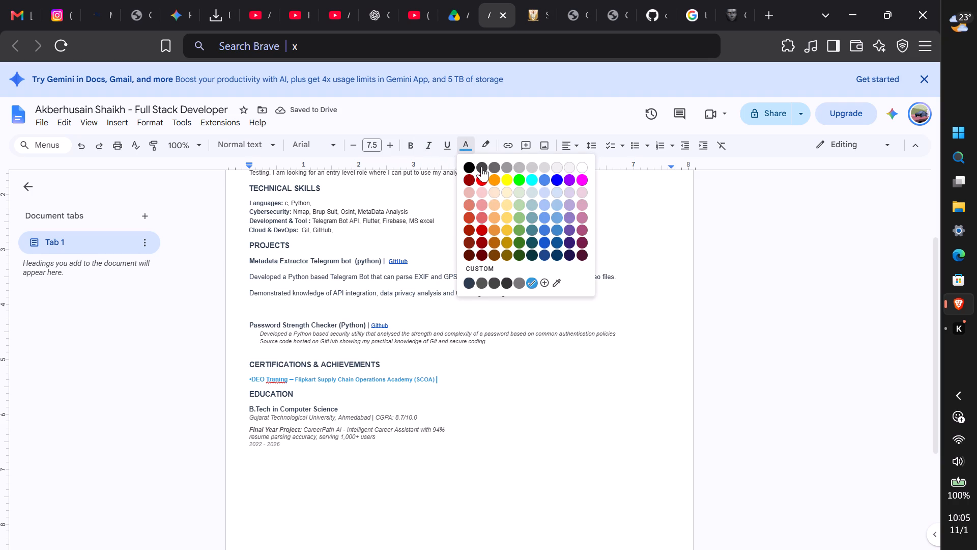
{"action": "left_click", "coordinate": [481, 167]}
{"action": "key", "text": "m"}
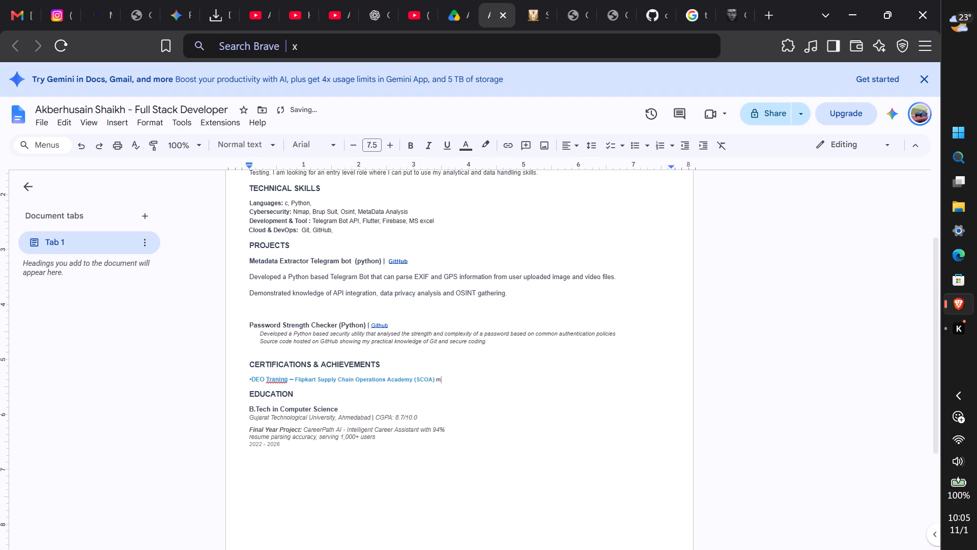
{"action": "key", "text": "a"}
{"action": "type", "text": "r"}
{"action": "key", "text": "space"}
{"action": "type", "text": "2026"}
Put a vertical bar before the date in the DEO Traning entry and rewrite the month as "MAR".
{"action": "key", "text": "Left"}
{"action": "key", "text": "Left"}
{"action": "key", "text": "Left"}
{"action": "key", "text": "Left"}
{"action": "key", "text": "Left"}
{"action": "key", "text": "BackSpace"}
{"action": "key", "text": "BackSpace"}
{"action": "key", "text": "BackSpace"}
{"action": "type", "text": "|"}
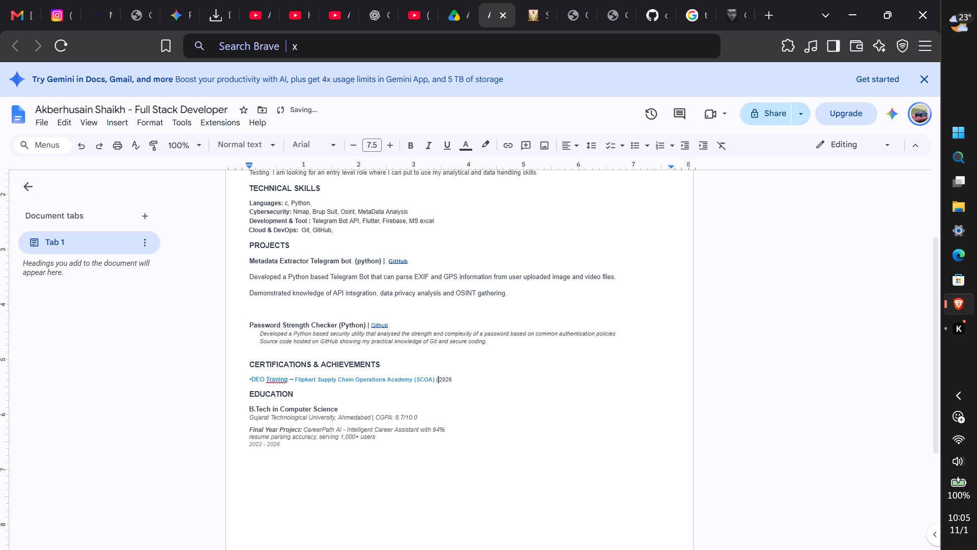
{"action": "key", "text": "space"}
{"action": "left_click", "coordinate": [476, 379]}
Replace "Computer Science" in the B.Tech degree line under Education with "Electronic and communication".
{"action": "left_click", "coordinate": [339, 408]}
{"action": "key", "text": "BackSpace"}
{"action": "key", "text": "BackSpace"}
{"action": "key", "text": "BackSpace"}
{"action": "key", "text": "BackSpace"}
{"action": "key", "text": "BackSpace"}
{"action": "key", "text": "BackSpace"}
{"action": "key", "text": "BackSpace"}
{"action": "key", "text": "BackSpace"}
{"action": "key", "text": "BackSpace"}
{"action": "key", "text": "BackSpace"}
{"action": "key", "text": "BackSpace"}
{"action": "key", "text": "BackSpace"}
{"action": "key", "text": "BackSpace"}
{"action": "key", "text": "BackSpace"}
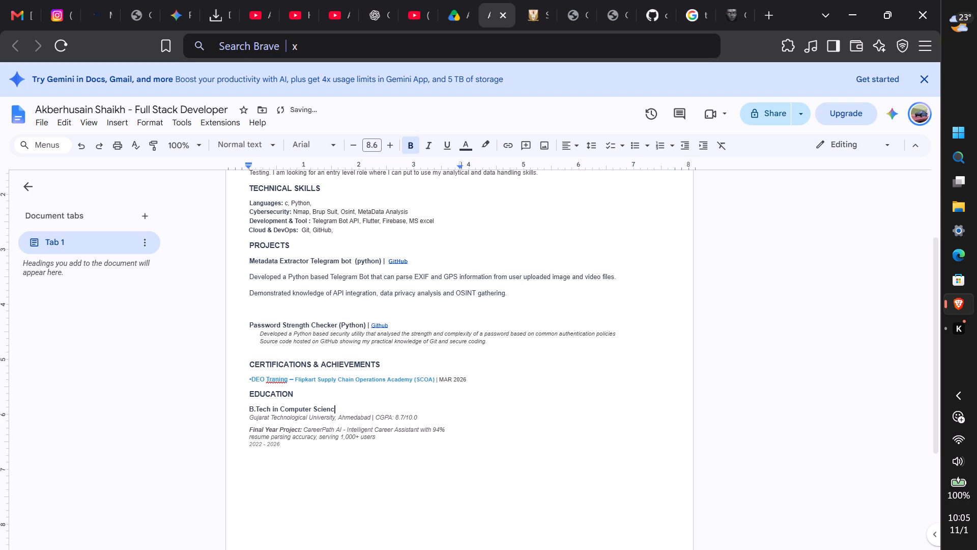
{"action": "key", "text": "BackSpace"}
{"action": "key", "text": "BackSpace"}
{"action": "key", "text": "shift+w"}
{"action": "key", "text": "BackSpace"}
{"action": "key", "text": "shift+e"}
{"action": "type", "text": "le"}
{"action": "type", "text": "ctronic"}
{"action": "key", "text": "space"}
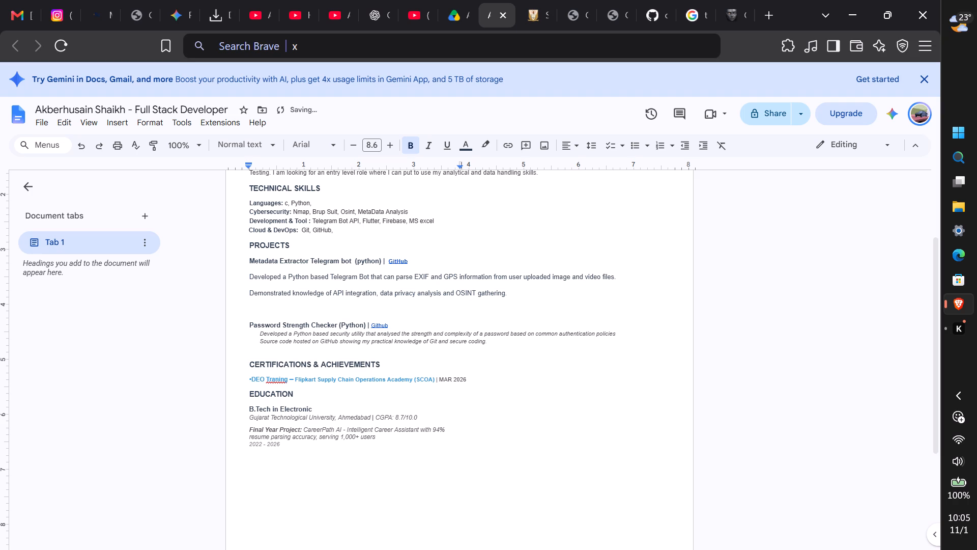
{"action": "type", "text": "and commu"}
{"action": "type", "text": "nication"}
Replace the sample university name and city before the CGPA with "Sir Chhotu Ram Ins".
{"action": "left_click_drag", "start_coordinate": [249, 417], "coordinate": [372, 417]}
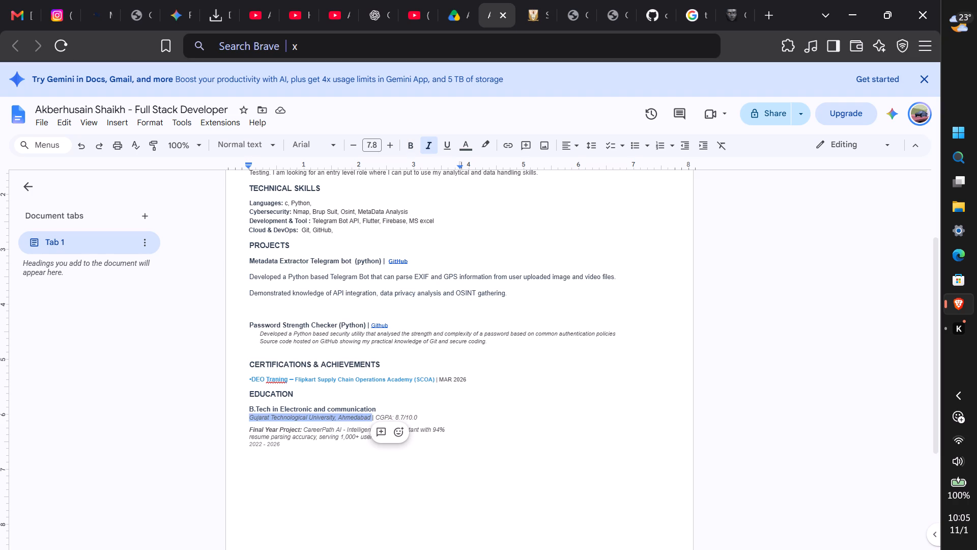
{"action": "type", "text": "Sir"}
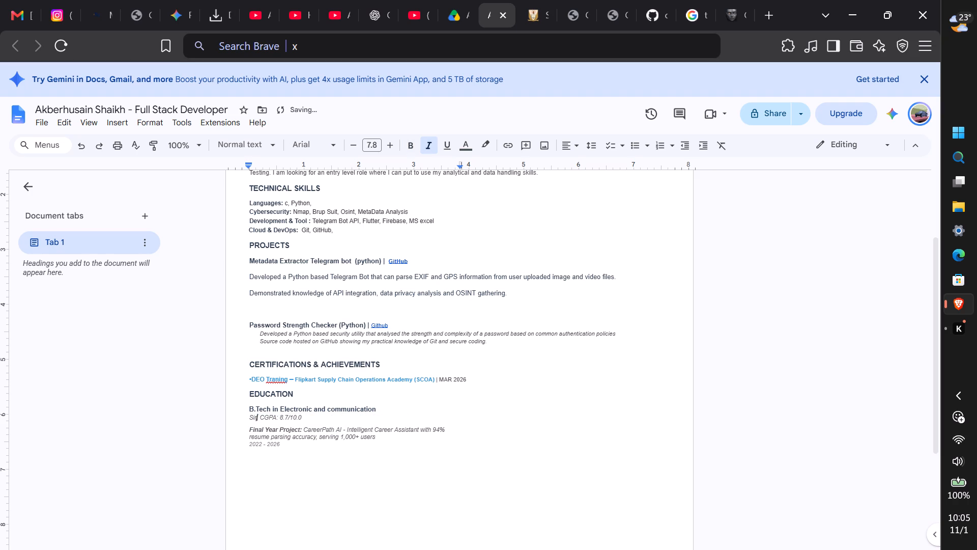
{"action": "key", "text": "space"}
{"action": "type", "text": "Chhotu"}
{"action": "key", "text": "space"}
{"action": "key", "text": "shift+r"}
{"action": "type", "text": "am"}
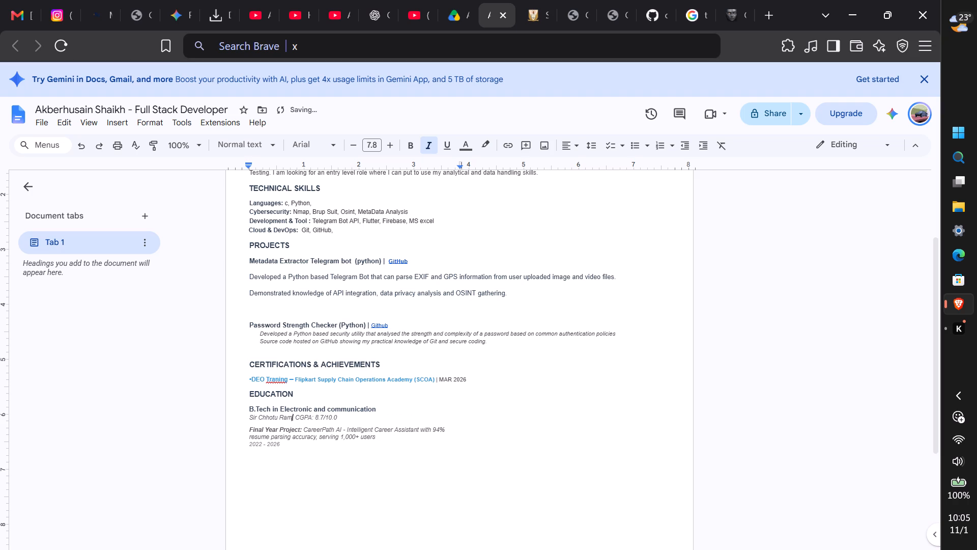
{"action": "key", "text": "space"}
{"action": "type", "text": "Ins"}
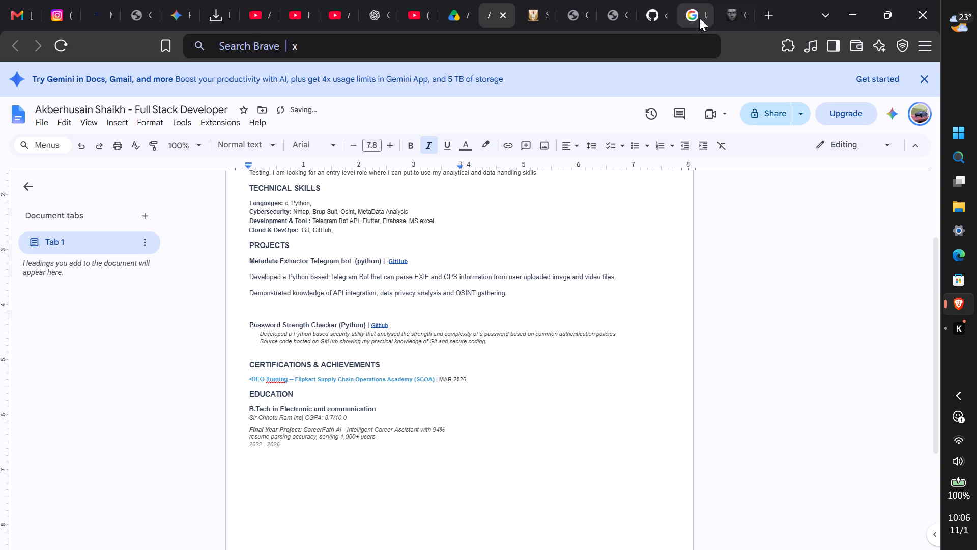
Search Google for Sir Chhotu Ram Institute of Engineering and Technology and copy "institute of engineering and technology" from the query.
{"action": "left_click", "coordinate": [699, 18]}
{"action": "left_click", "coordinate": [636, 99]}
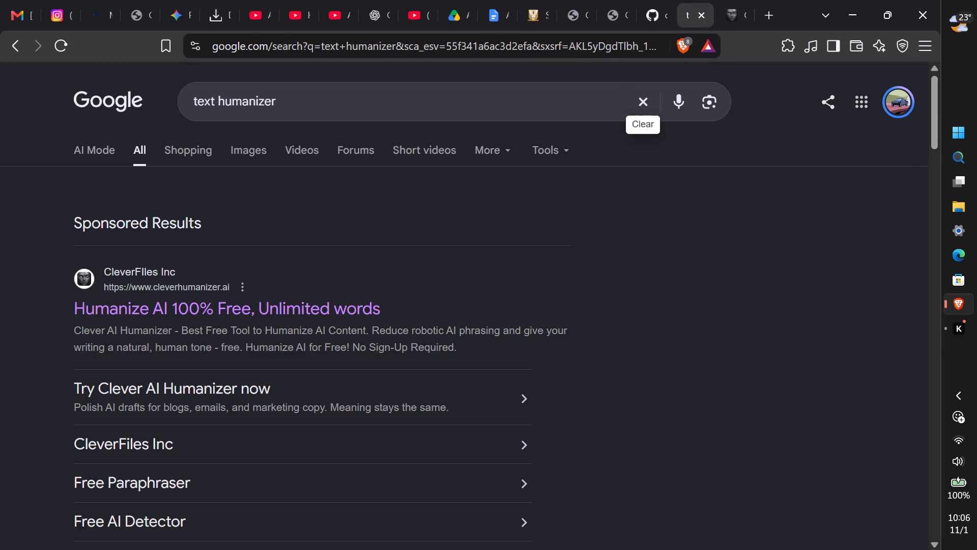
{"action": "type", "text": "sir"}
{"action": "key", "text": "space"}
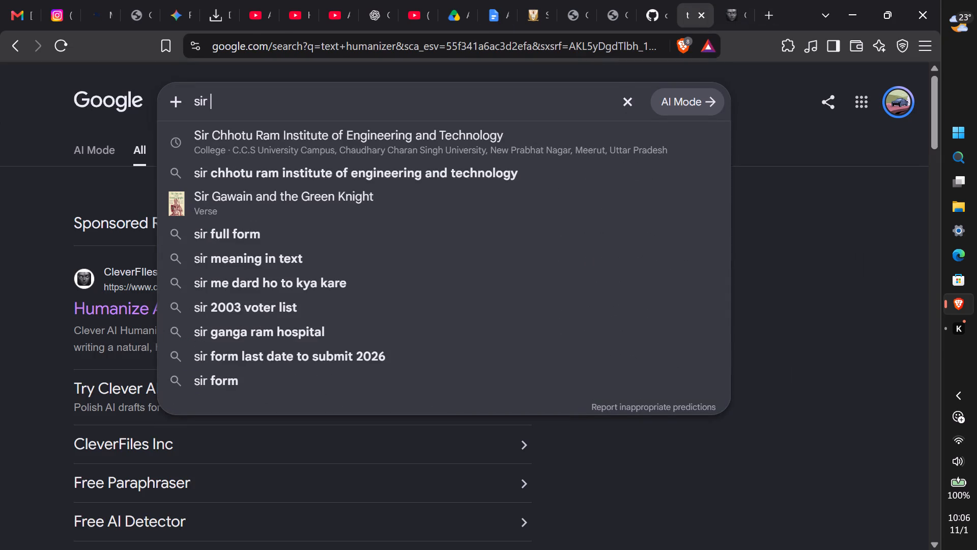
{"action": "left_click", "coordinate": [512, 139]}
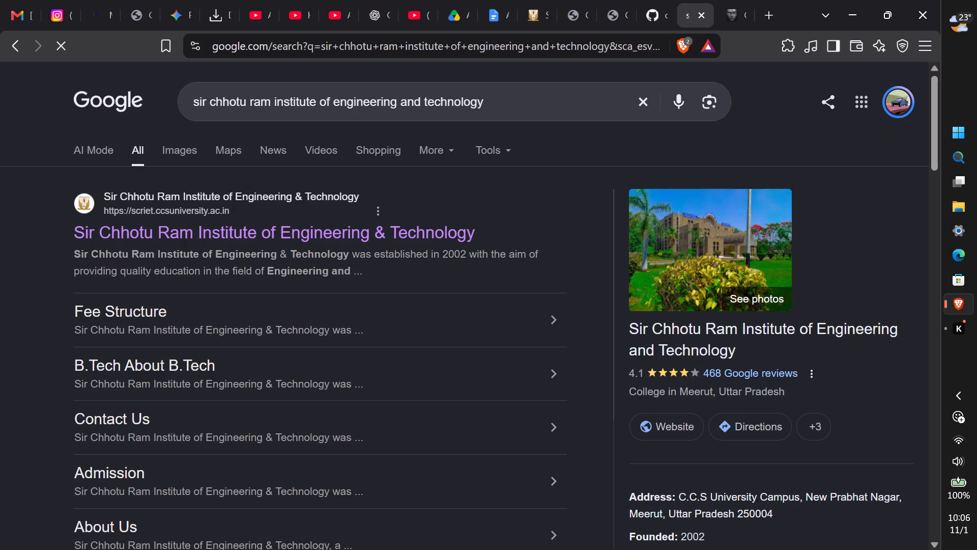
{"action": "left_click_drag", "start_coordinate": [272, 101], "coordinate": [464, 117]}
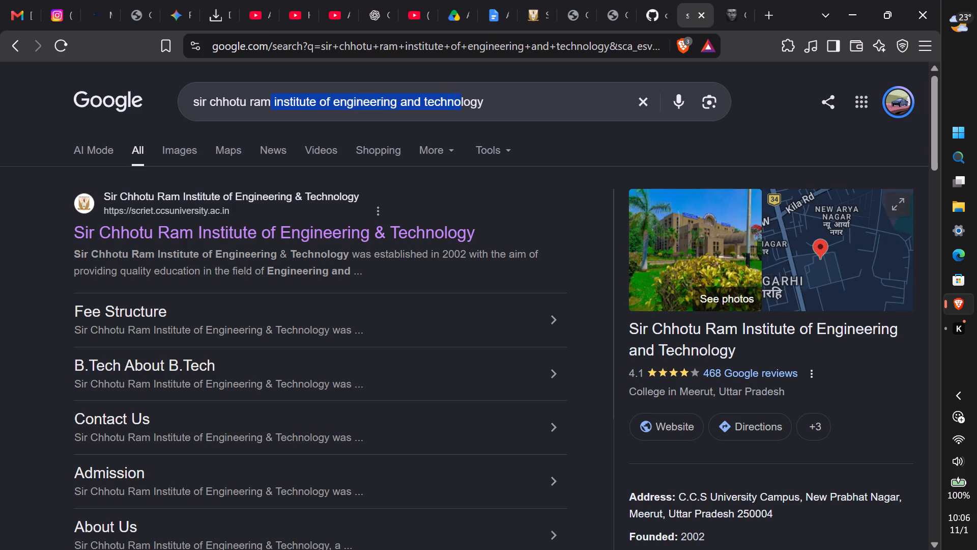
{"action": "left_click_drag", "start_coordinate": [464, 117], "coordinate": [484, 115]}
{"action": "key", "text": "ctrl+c"}
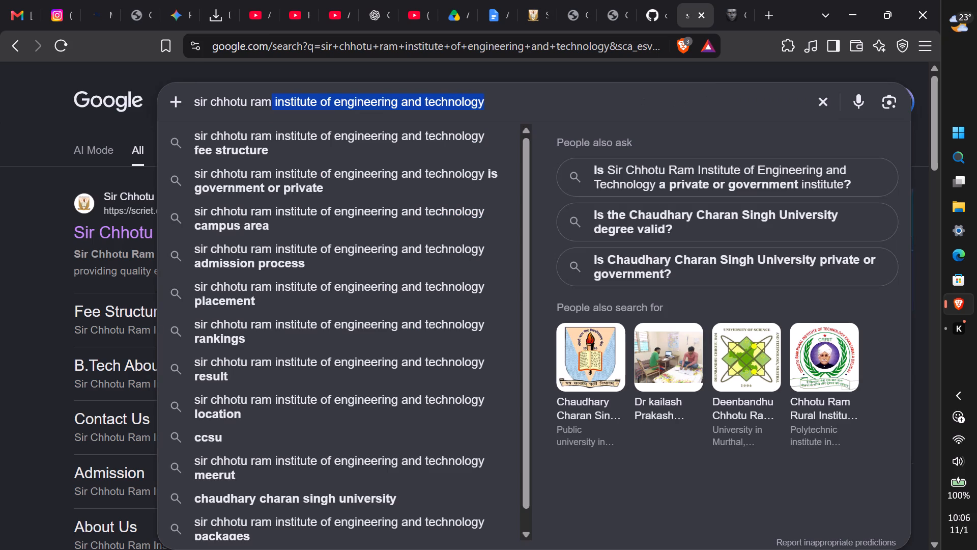
Back in the resume, replace the partial word "Ins" after "Sir Chhotu Ram" with the copied "institute of engineering and technology".
{"action": "left_click", "coordinate": [498, 16]}
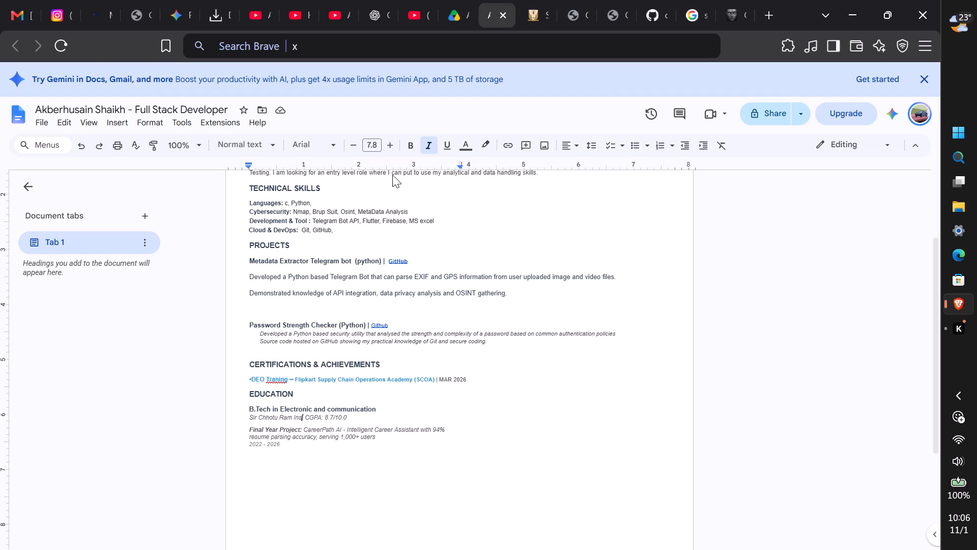
{"action": "key", "text": "BackSpace"}
{"action": "key", "text": "BackSpace"}
{"action": "key", "text": "shift+v"}
{"action": "key", "text": "BackSpace"}
{"action": "key", "text": "BackSpace"}
{"action": "key", "text": "ctrl+v"}
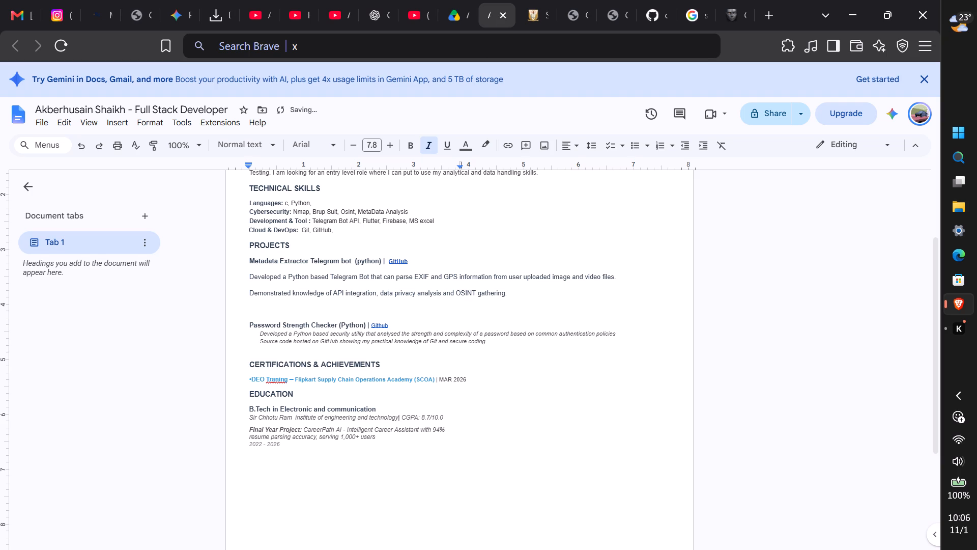
Capitalise the first letter of "technology" in the institute name under Education.
{"action": "key", "text": "Left"}
{"action": "key", "text": "Left"}
{"action": "key", "text": "Left"}
{"action": "key", "text": "Left"}
{"action": "key", "text": "Left"}
{"action": "key", "text": "Left"}
{"action": "key", "text": "Left"}
{"action": "key", "text": "Left"}
{"action": "key", "text": "Left"}
{"action": "key", "text": "BackSpace"}
{"action": "key", "text": "shift+t"}
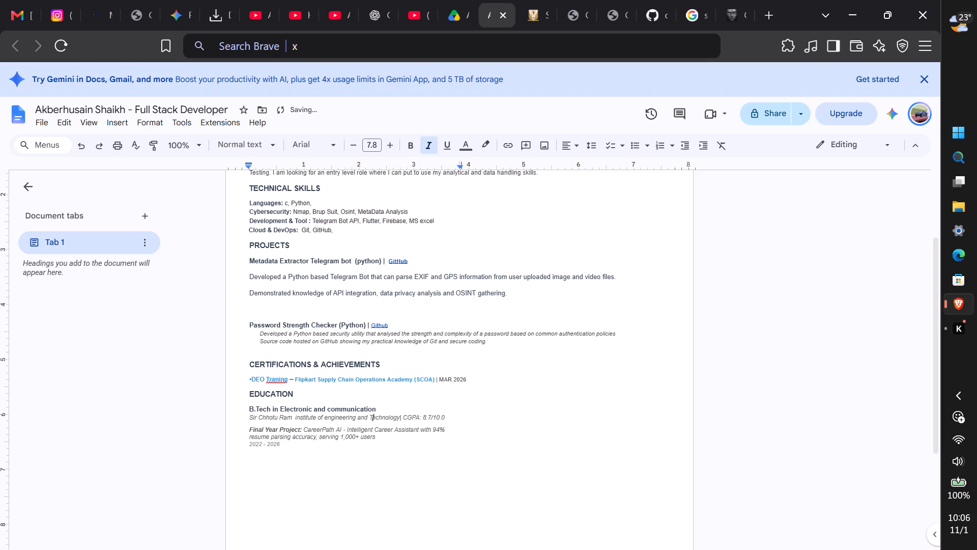
Capitalise the first letter of "engineering" in the institute name under Education.
{"action": "key", "text": "Left"}
{"action": "key", "text": "Left"}
{"action": "key", "text": "Left"}
{"action": "key", "text": "Left"}
{"action": "key", "text": "Left"}
{"action": "key", "text": "Left"}
{"action": "key", "text": "Left"}
{"action": "key", "text": "Left"}
{"action": "key", "text": "Left"}
{"action": "key", "text": "Left"}
{"action": "key", "text": "Left"}
{"action": "key", "text": "Left"}
{"action": "key", "text": "Left"}
{"action": "key", "text": "Left"}
{"action": "key", "text": "Left"}
{"action": "key", "text": "Left"}
{"action": "key", "text": "BackSpace"}
{"action": "key", "text": "shift+e"}
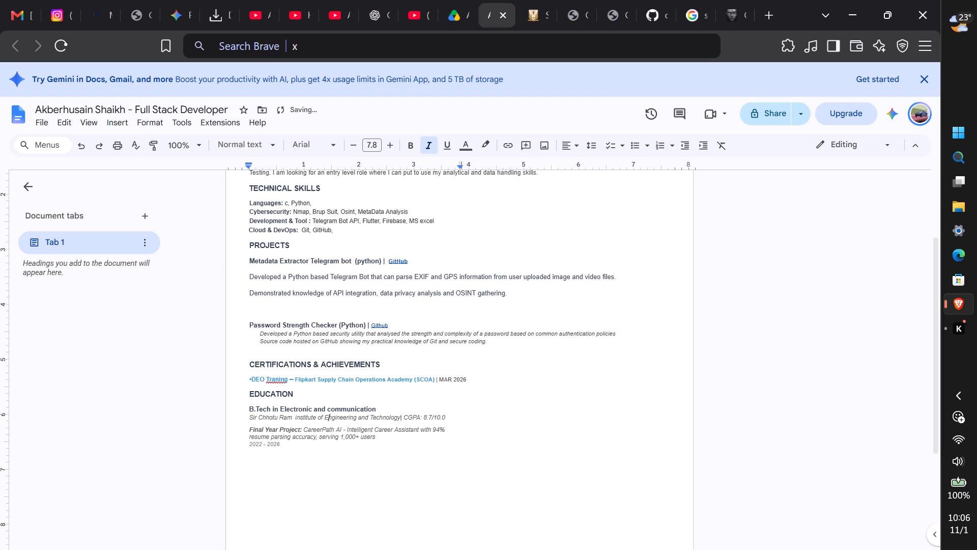
Capitalise the first letter of "institute" in the institute name under Education.
{"action": "key", "text": "Left"}
{"action": "key", "text": "Left"}
{"action": "key", "text": "Left"}
{"action": "key", "text": "Left"}
{"action": "key", "text": "Left"}
{"action": "key", "text": "Left"}
{"action": "key", "text": "Left"}
{"action": "key", "text": "Left"}
{"action": "key", "text": "Left"}
{"action": "key", "text": "Left"}
{"action": "key", "text": "Left"}
{"action": "key", "text": "Left"}
{"action": "key", "text": "Left"}
{"action": "key", "text": "BackSpace"}
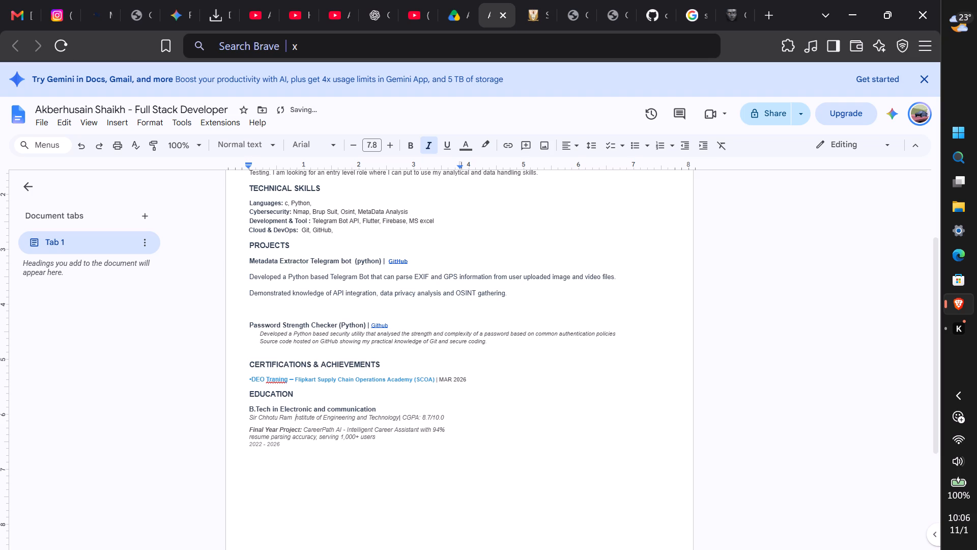
{"action": "key", "text": "shift+i"}
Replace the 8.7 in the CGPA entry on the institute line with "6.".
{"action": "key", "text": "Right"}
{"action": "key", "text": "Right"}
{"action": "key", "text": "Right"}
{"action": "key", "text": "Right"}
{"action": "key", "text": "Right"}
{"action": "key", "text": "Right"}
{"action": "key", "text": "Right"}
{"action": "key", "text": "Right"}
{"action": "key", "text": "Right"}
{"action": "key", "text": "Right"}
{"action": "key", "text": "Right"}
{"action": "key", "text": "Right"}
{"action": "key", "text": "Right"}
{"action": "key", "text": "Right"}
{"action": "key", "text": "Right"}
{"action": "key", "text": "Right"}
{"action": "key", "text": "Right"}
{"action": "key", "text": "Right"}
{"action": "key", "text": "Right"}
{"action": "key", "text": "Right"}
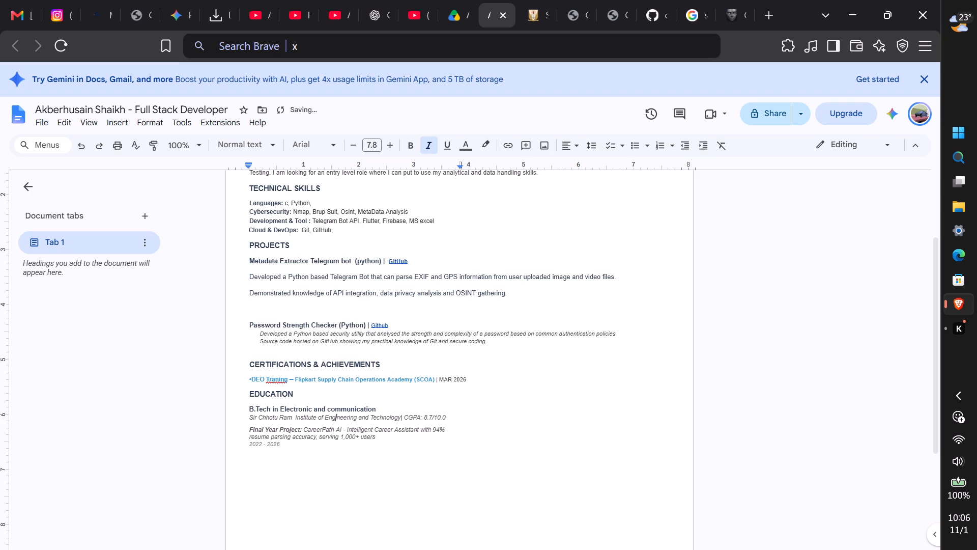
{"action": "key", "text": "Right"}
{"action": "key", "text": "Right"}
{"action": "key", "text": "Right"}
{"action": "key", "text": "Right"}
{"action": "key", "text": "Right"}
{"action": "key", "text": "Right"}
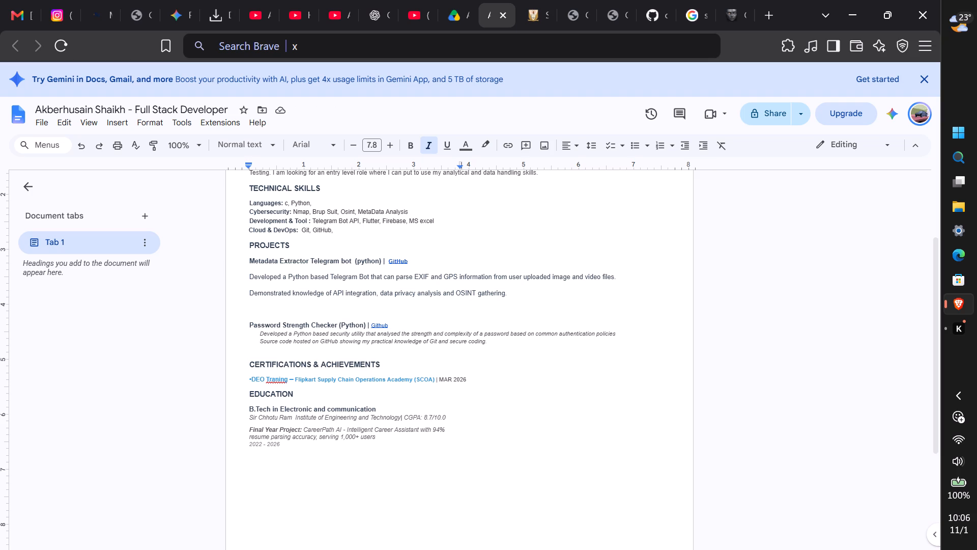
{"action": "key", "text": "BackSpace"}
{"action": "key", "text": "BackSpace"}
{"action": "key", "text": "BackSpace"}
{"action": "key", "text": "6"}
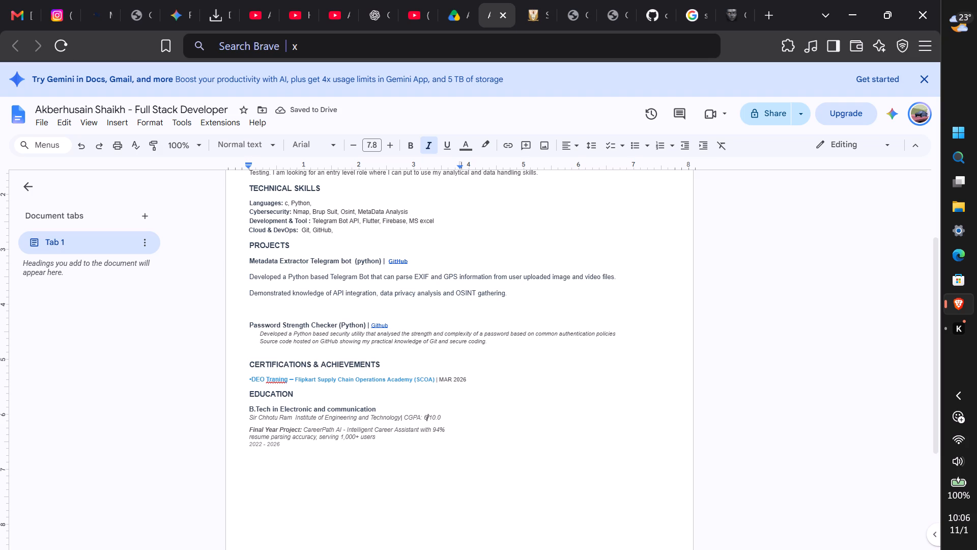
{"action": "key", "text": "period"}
Delete the whole CGPA entry after the separator on the institute line under Education.
{"action": "key", "text": "Right"}
{"action": "key", "text": "Right"}
{"action": "key", "text": "Right"}
{"action": "key", "text": "Right"}
{"action": "key", "text": "Right"}
{"action": "key", "text": "BackSpace"}
{"action": "key", "text": "BackSpace"}
{"action": "key", "text": "BackSpace"}
{"action": "key", "text": "BackSpace"}
{"action": "key", "text": "BackSpace"}
{"action": "key", "text": "BackSpace"}
{"action": "key", "text": "BackSpace"}
{"action": "key", "text": "BackSpace"}
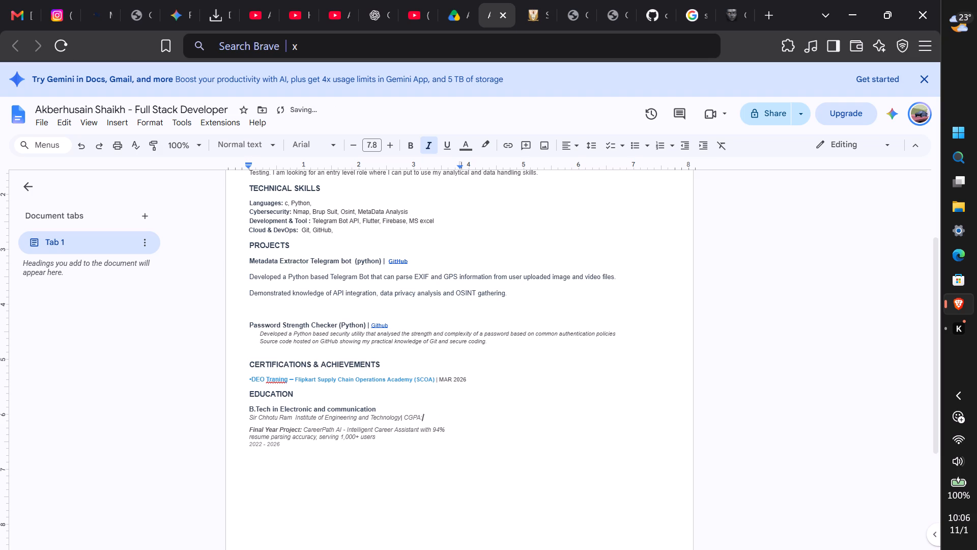
{"action": "key", "text": "BackSpace"}
{"action": "key", "text": "BackSpace"}
{"action": "key", "text": "BackSpace"}
{"action": "key", "text": "BackSpace"}
{"action": "key", "text": "BackSpace"}
Delete the sample Final Year Project text and the 2022 - 2026 dates under Education.
{"action": "left_click_drag", "start_coordinate": [248, 426], "coordinate": [278, 443]}
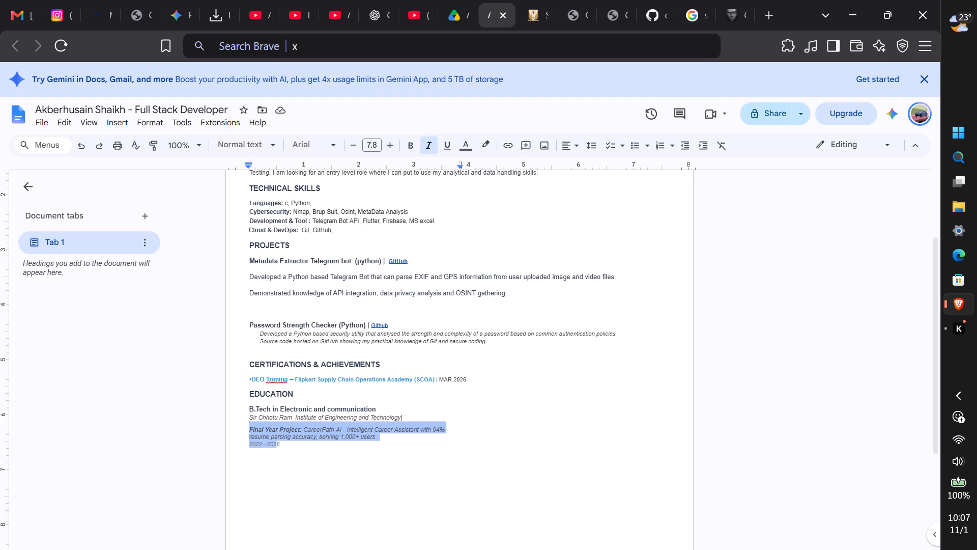
{"action": "left_click_drag", "start_coordinate": [278, 443], "coordinate": [291, 443]}
{"action": "key", "text": "BackSpace"}
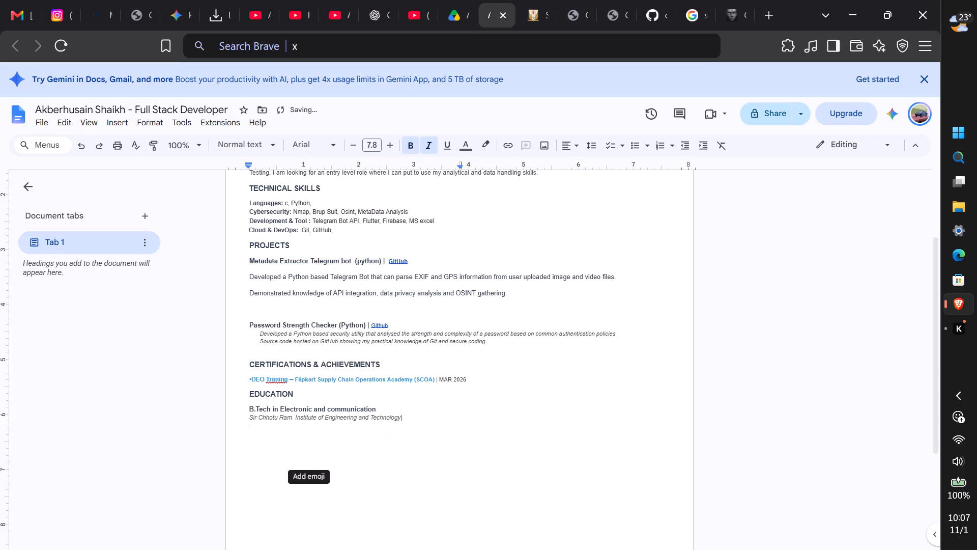
Switch to the YouTube video on fresher resume format, play and like it, and skip ahead through its resume tips.
{"action": "scroll", "coordinate": [409, 311], "scroll_direction": "up", "scroll_amount": 3}
{"action": "scroll", "coordinate": [409, 311], "scroll_direction": "right", "scroll_amount": 1}
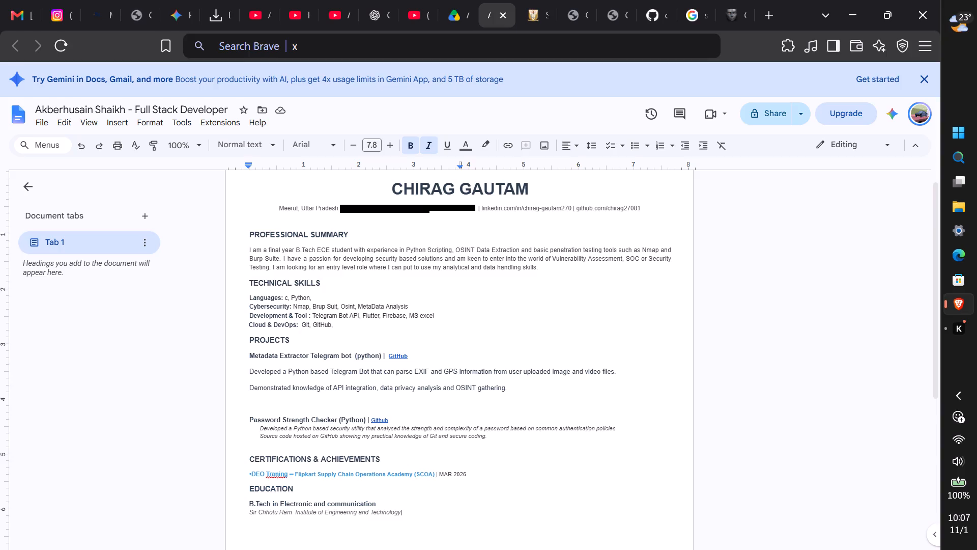
{"action": "left_click", "coordinate": [412, 14]}
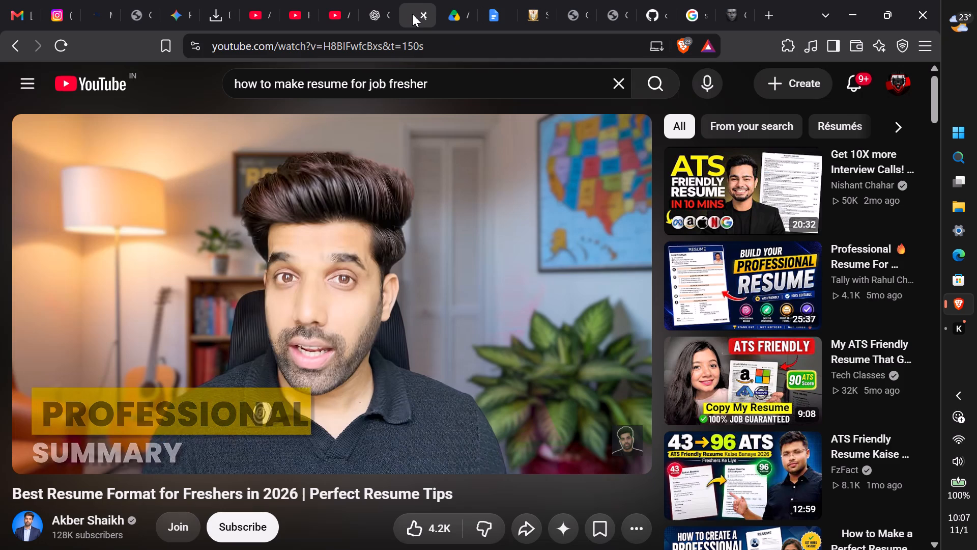
{"action": "left_click", "coordinate": [406, 158]}
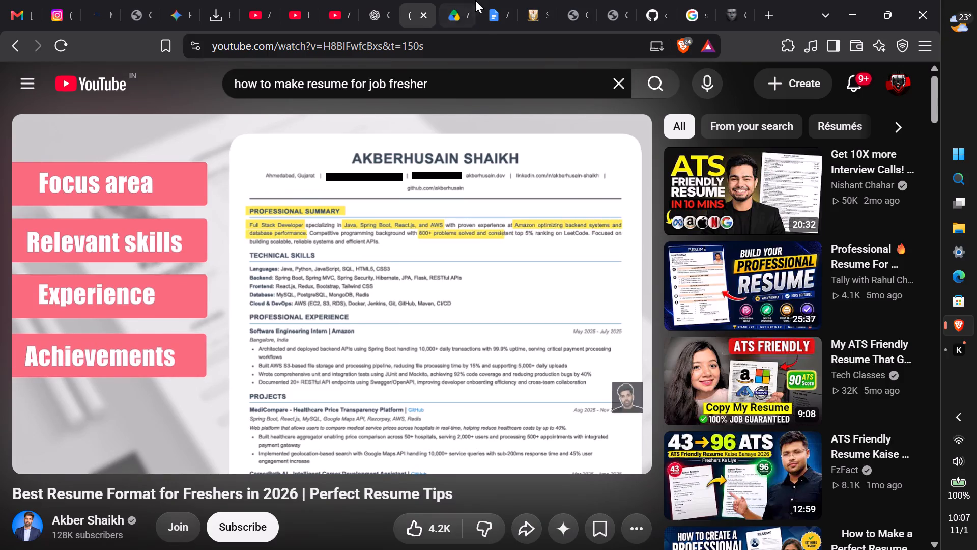
{"action": "left_click", "coordinate": [480, 25]}
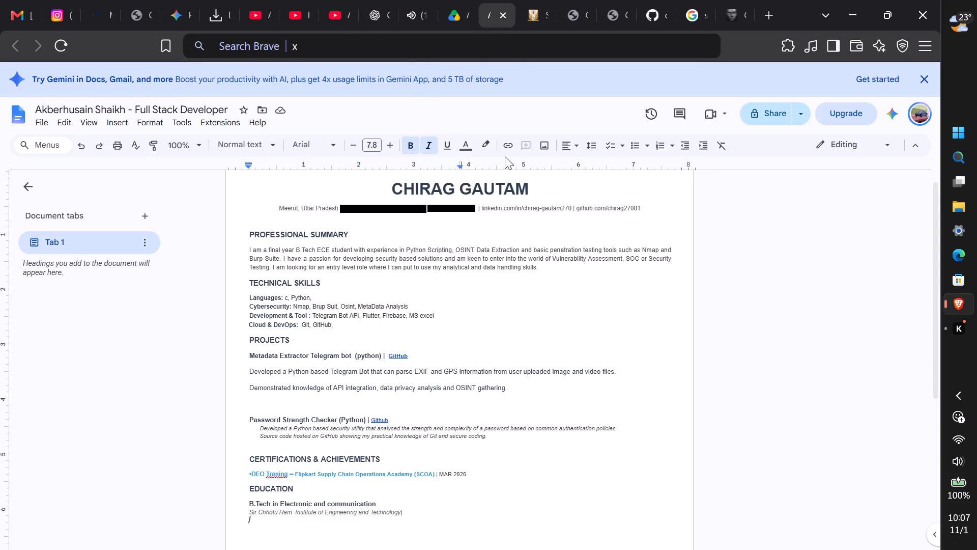
{"action": "left_click", "coordinate": [412, 12]}
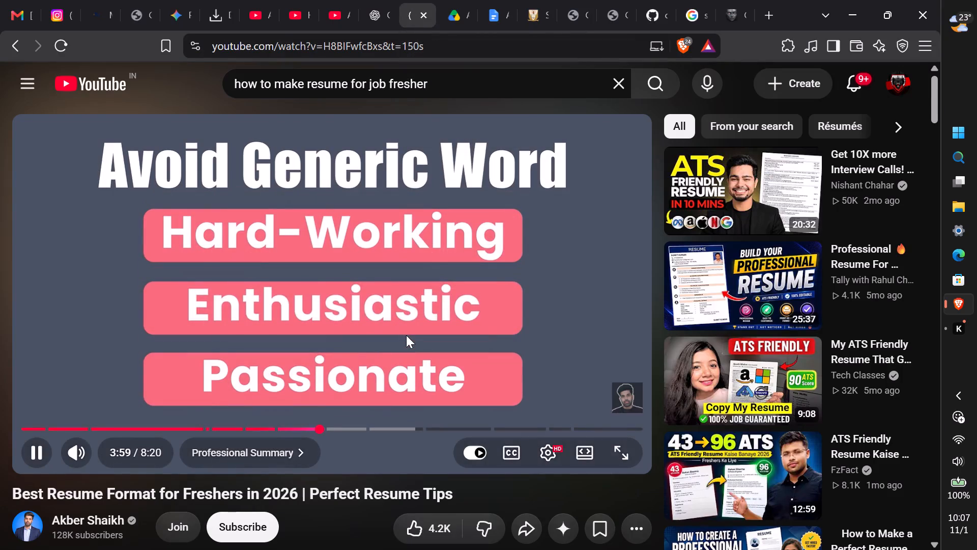
{"action": "left_click", "coordinate": [403, 530]}
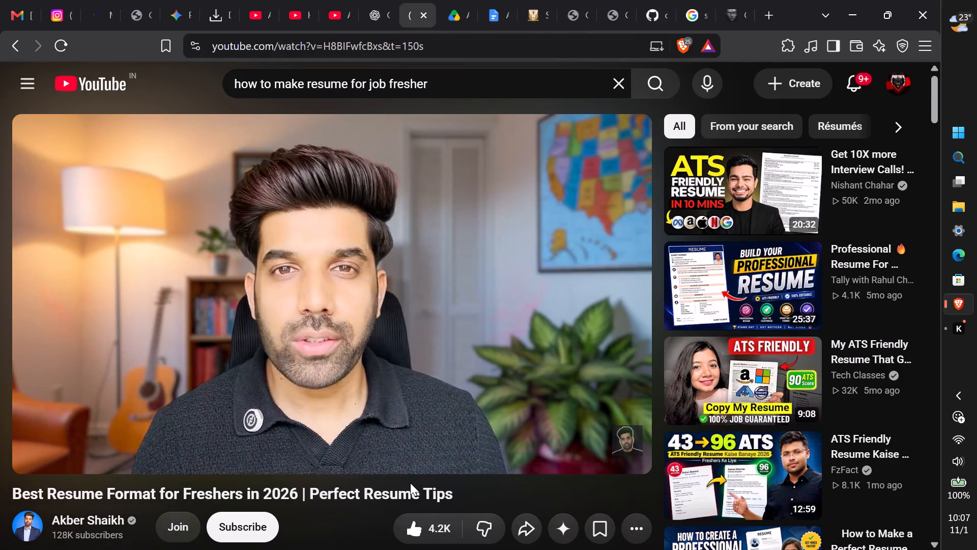
{"action": "key", "text": "Right"}
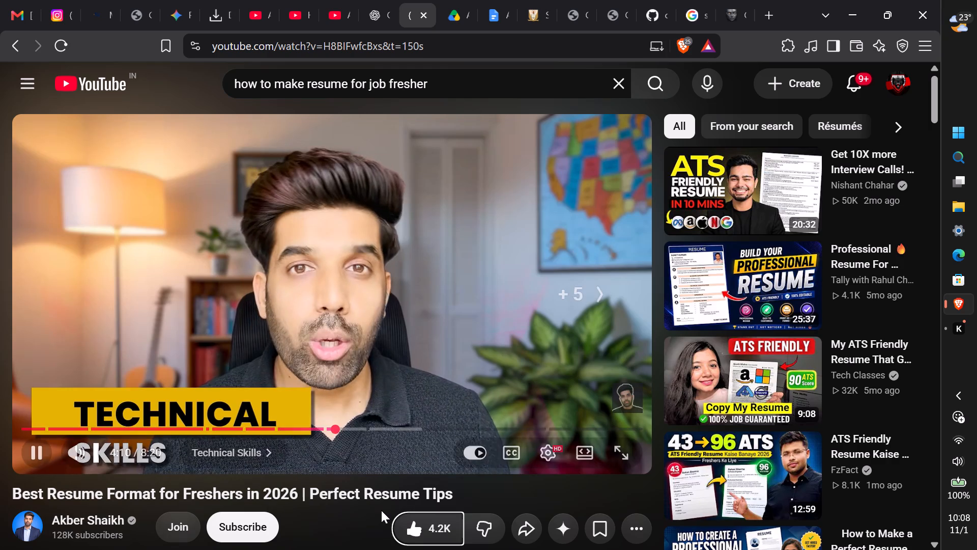
{"action": "key", "text": "Right"}
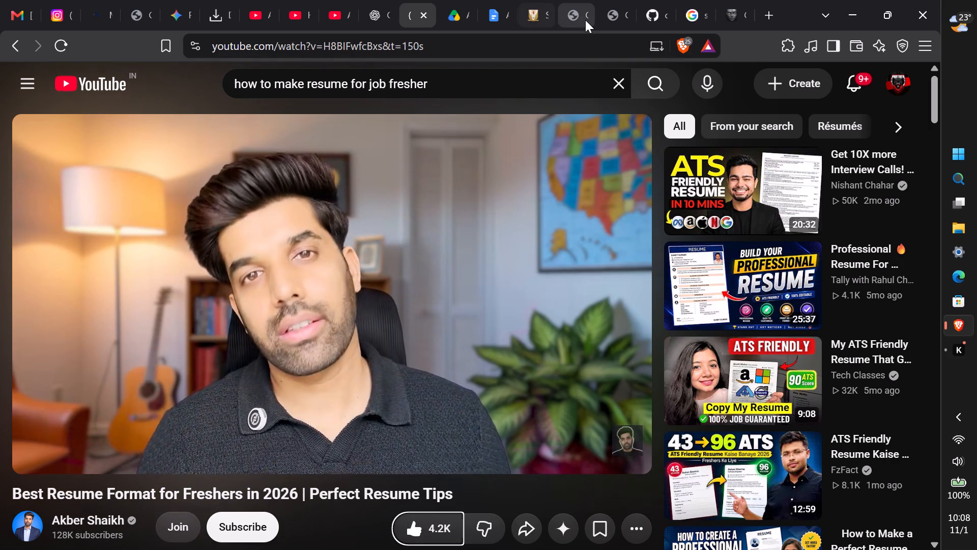
Back in the resume, remove the blank line above the Password Strength Checker project heading.
{"action": "left_click", "coordinate": [495, 9]}
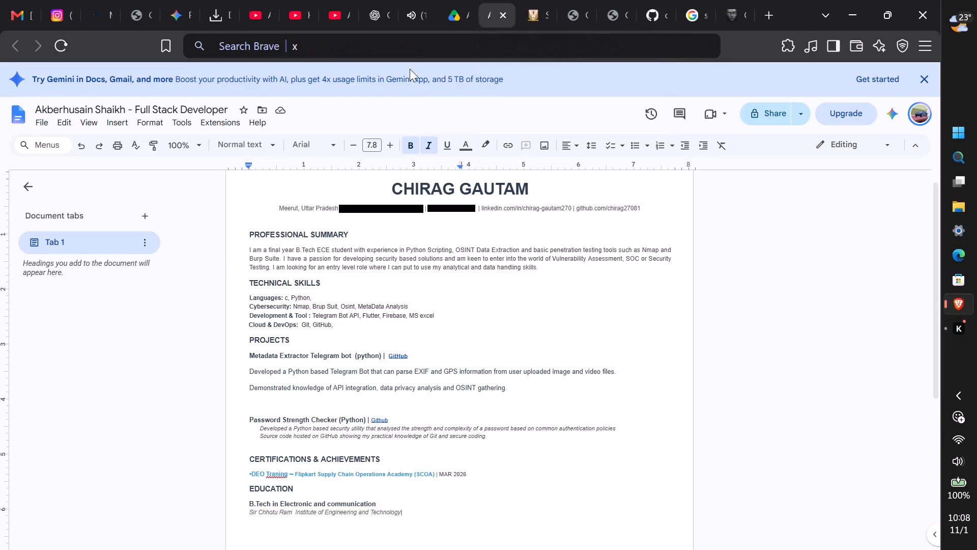
{"action": "scroll", "coordinate": [407, 290], "scroll_direction": "down", "scroll_amount": 1}
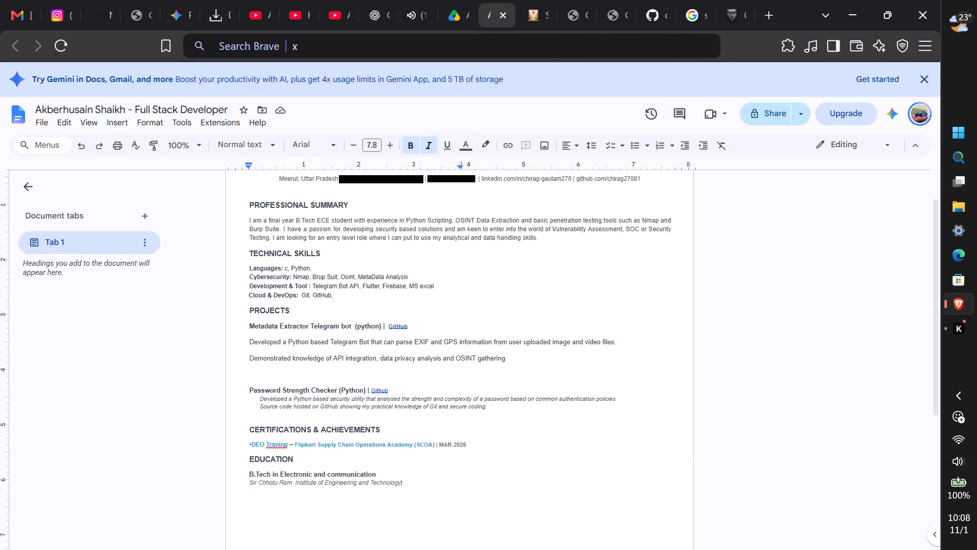
{"action": "scroll", "coordinate": [407, 290], "scroll_direction": "down", "scroll_amount": 1}
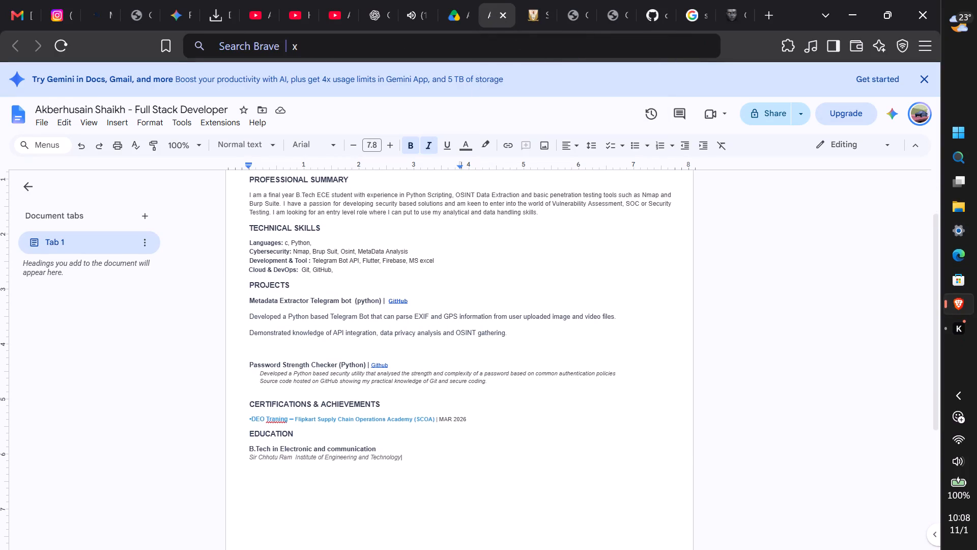
{"action": "left_click", "coordinate": [246, 364]}
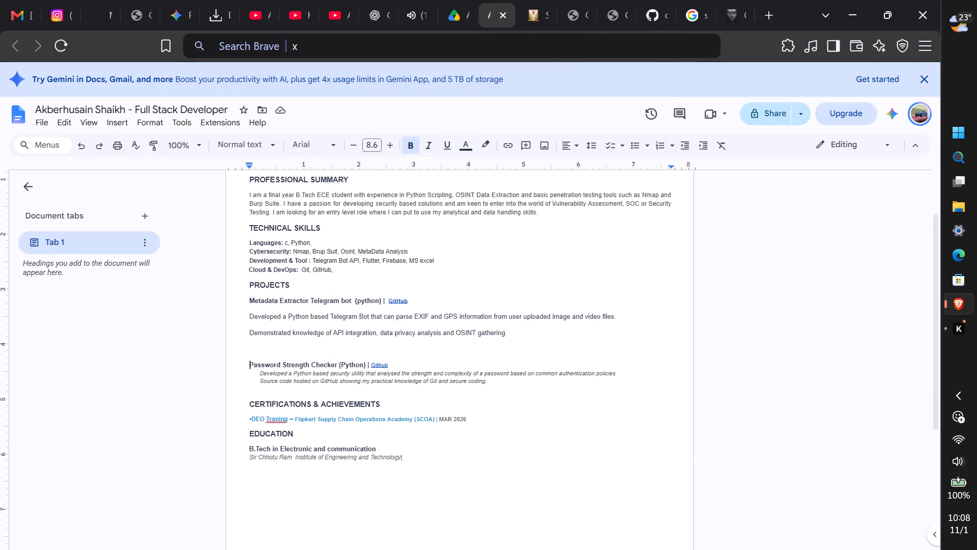
{"action": "key", "text": "BackSpace"}
{"action": "key", "text": "BackSpace"}
{"action": "key", "text": "BackSpace"}
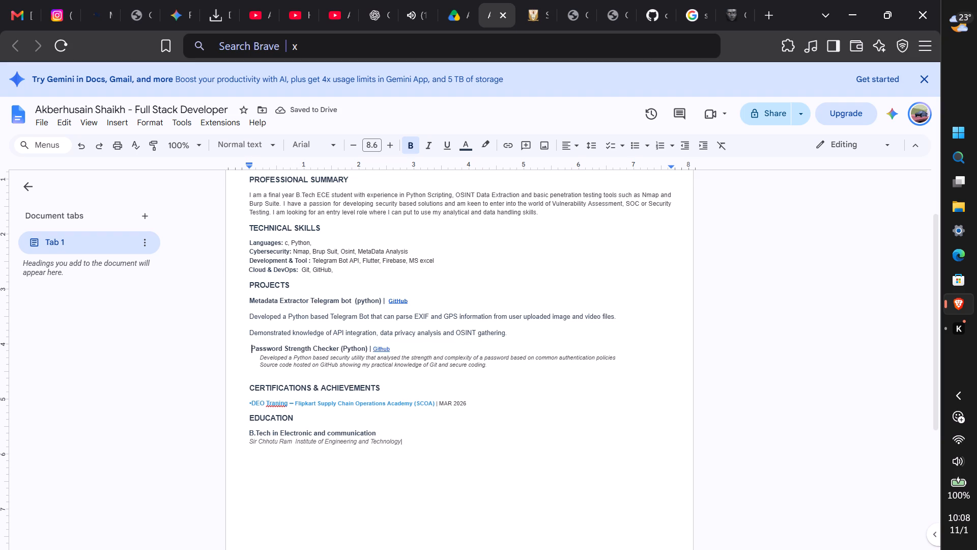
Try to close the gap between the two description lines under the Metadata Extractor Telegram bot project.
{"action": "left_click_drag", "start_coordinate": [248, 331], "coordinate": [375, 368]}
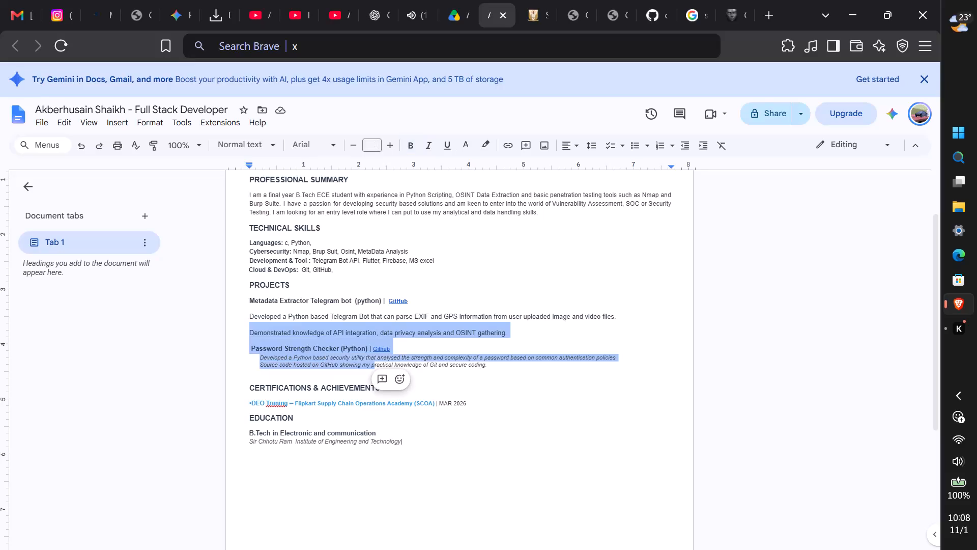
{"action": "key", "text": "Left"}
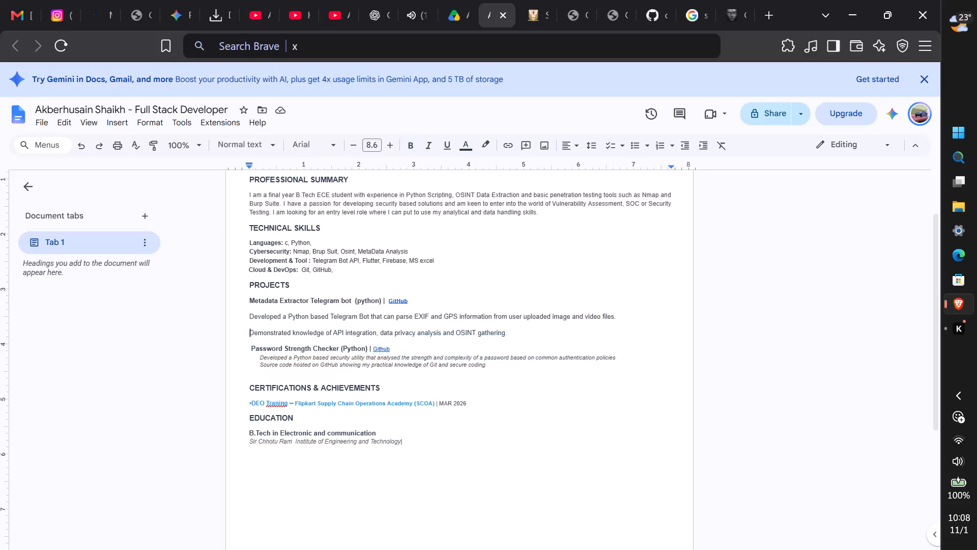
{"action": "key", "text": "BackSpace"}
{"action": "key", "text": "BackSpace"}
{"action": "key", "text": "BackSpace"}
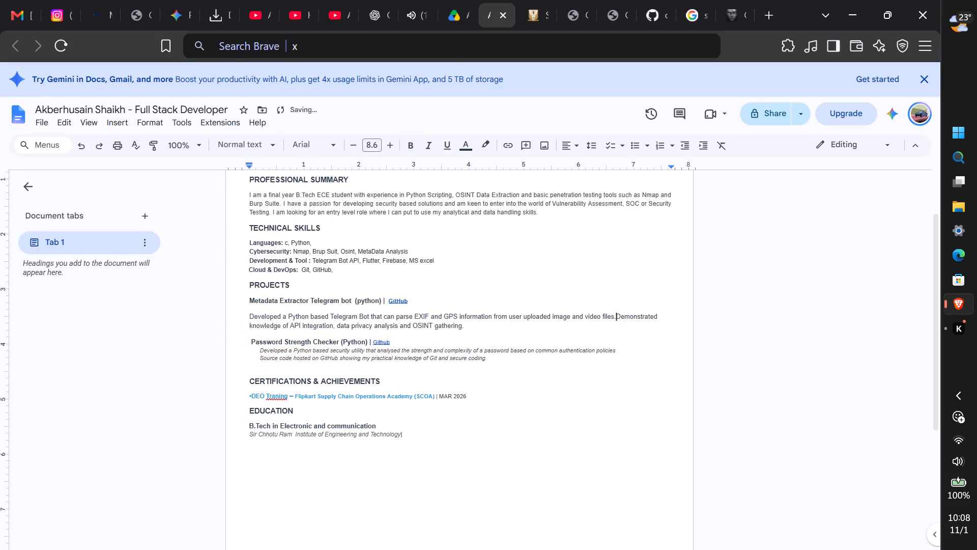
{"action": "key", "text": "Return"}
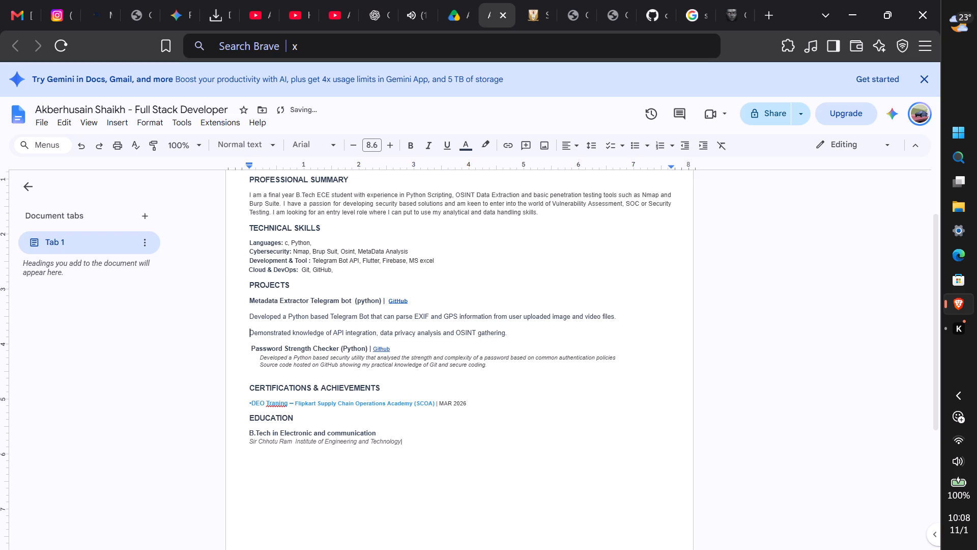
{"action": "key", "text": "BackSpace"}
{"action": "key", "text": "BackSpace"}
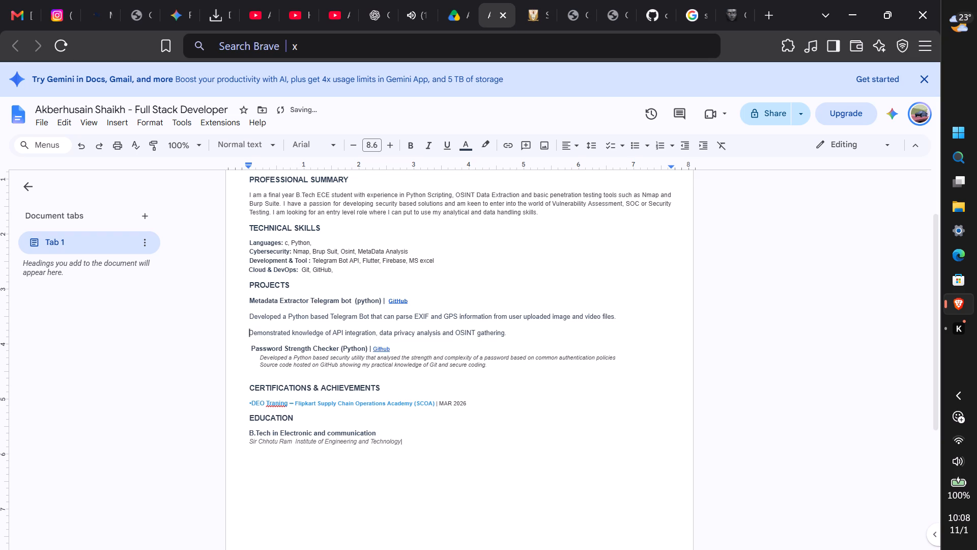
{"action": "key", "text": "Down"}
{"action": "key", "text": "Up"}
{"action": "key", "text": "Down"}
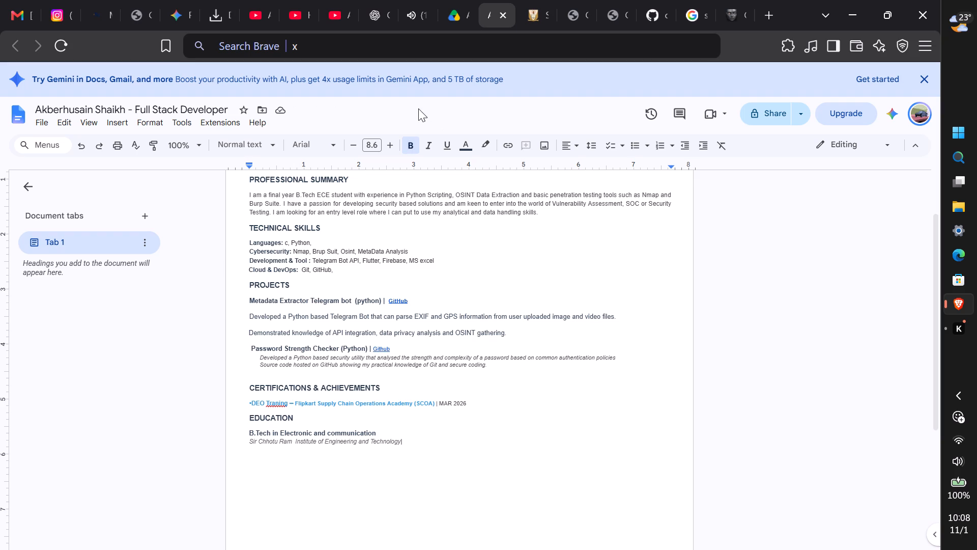
Switch to the YouTube video on fresher resume format to check its sample resume, and return to the resume document.
{"action": "left_click", "coordinate": [416, 14]}
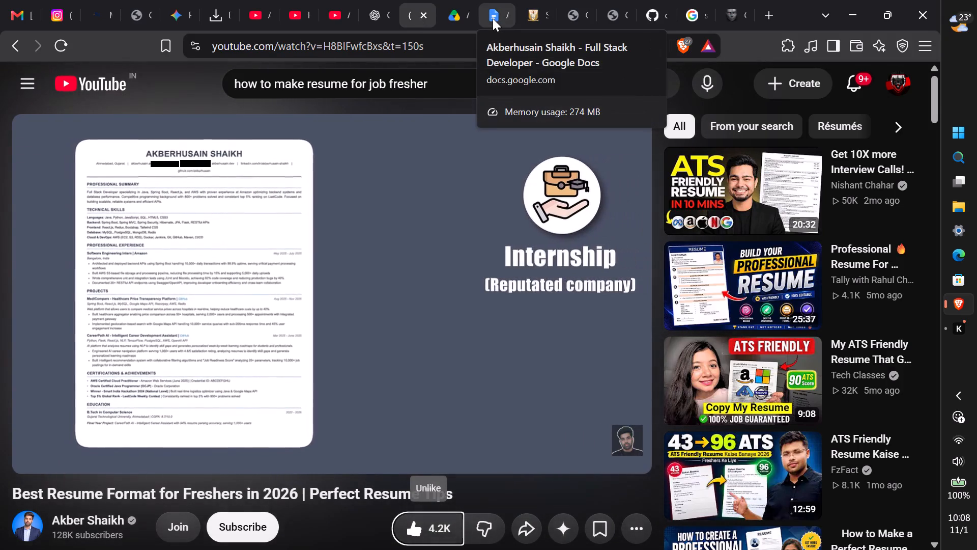
{"action": "left_click", "coordinate": [493, 18]}
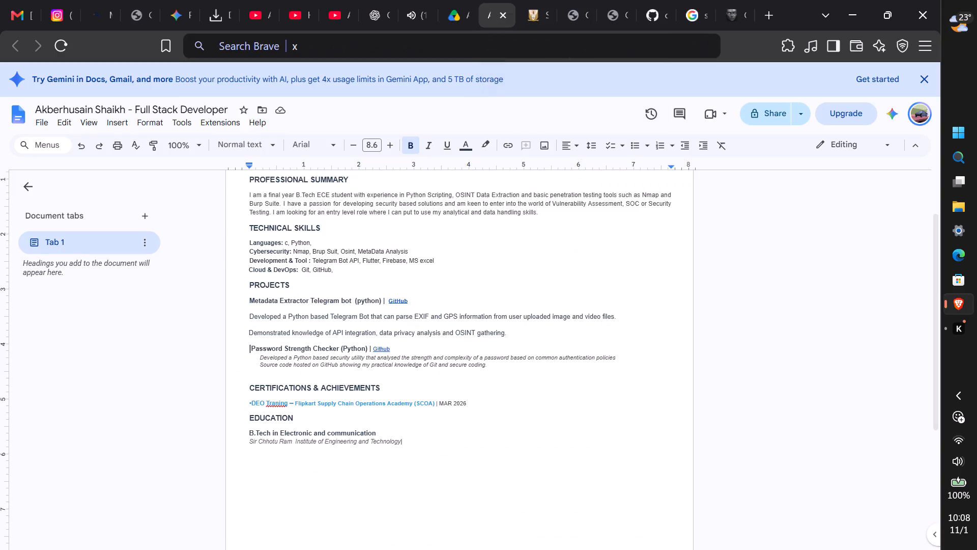
Turn the LinkedIn profile address in the contact line under the name into a hyperlink.
{"action": "scroll", "coordinate": [421, 421], "scroll_direction": "up", "scroll_amount": 1}
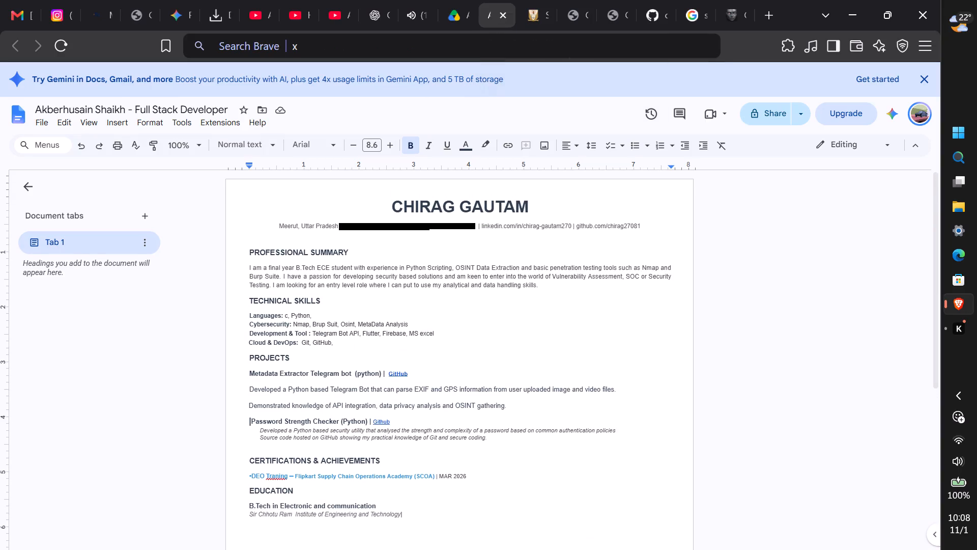
{"action": "left_click_drag", "start_coordinate": [481, 228], "coordinate": [530, 224]}
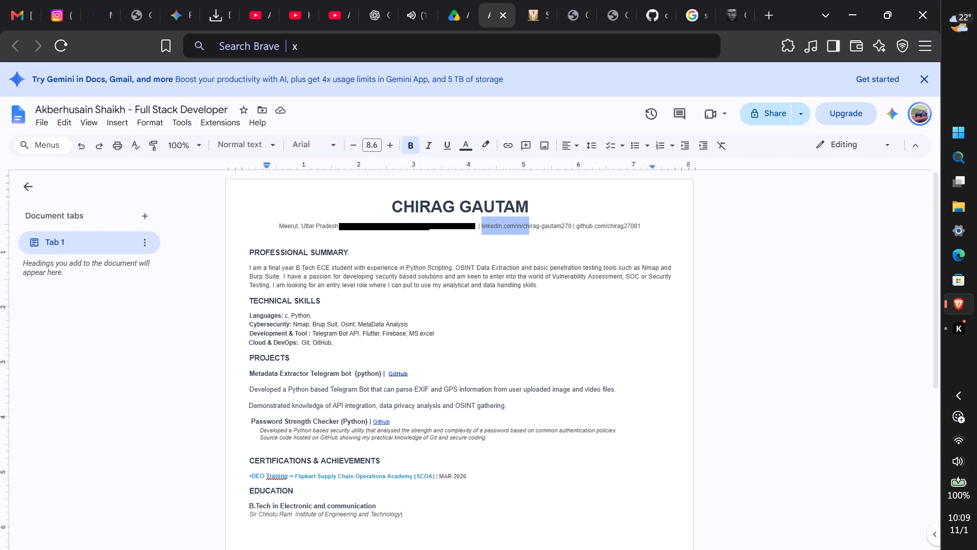
{"action": "left_click_drag", "start_coordinate": [530, 224], "coordinate": [570, 223]}
{"action": "right_click", "coordinate": [553, 224]}
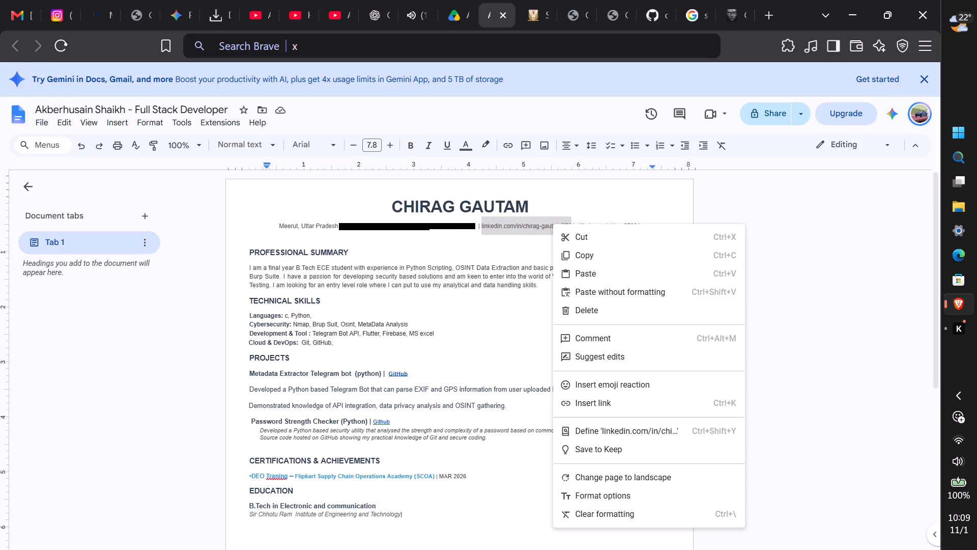
{"action": "left_click", "coordinate": [599, 404]}
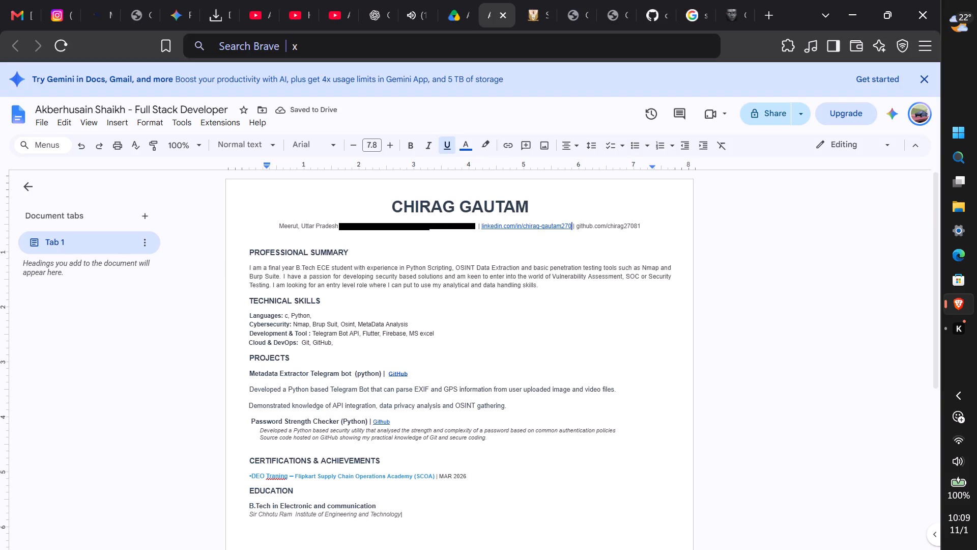
Turn the GitHub profile address at the end of the contact line into a hyperlink.
{"action": "left_click_drag", "start_coordinate": [576, 227], "coordinate": [640, 225]}
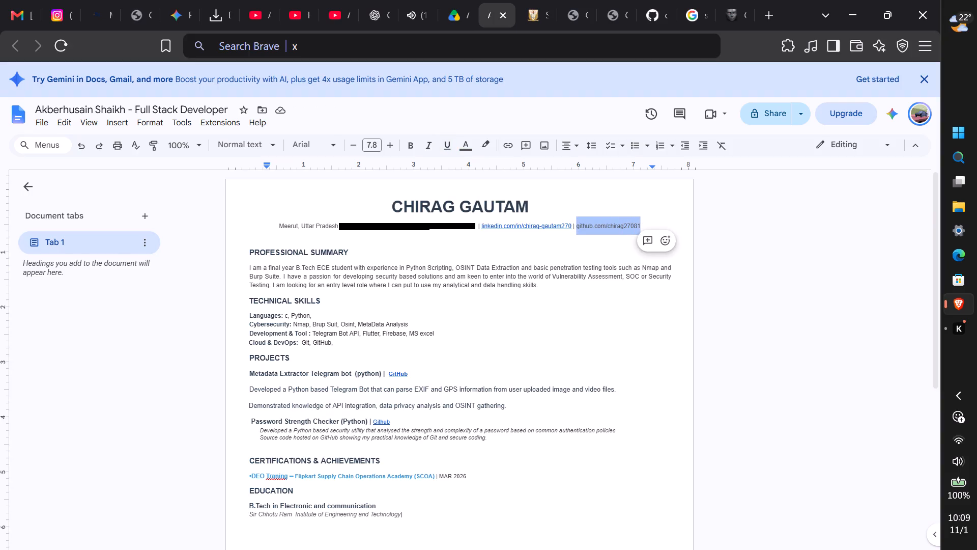
{"action": "right_click", "coordinate": [628, 225]}
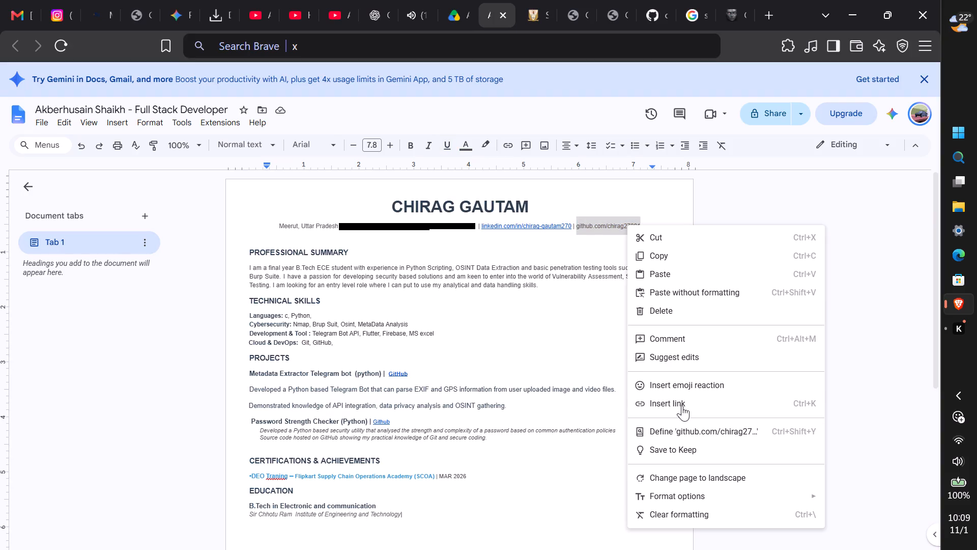
{"action": "left_click", "coordinate": [682, 404]}
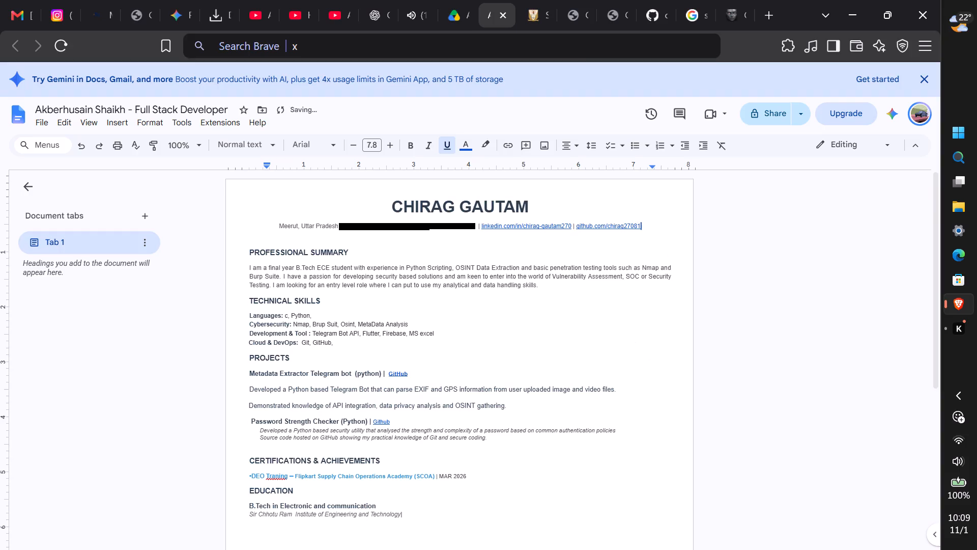
Switch between the YouTube resume-format video and the resume, ending on the video to view its resume tips.
{"action": "left_click", "coordinate": [423, 15]}
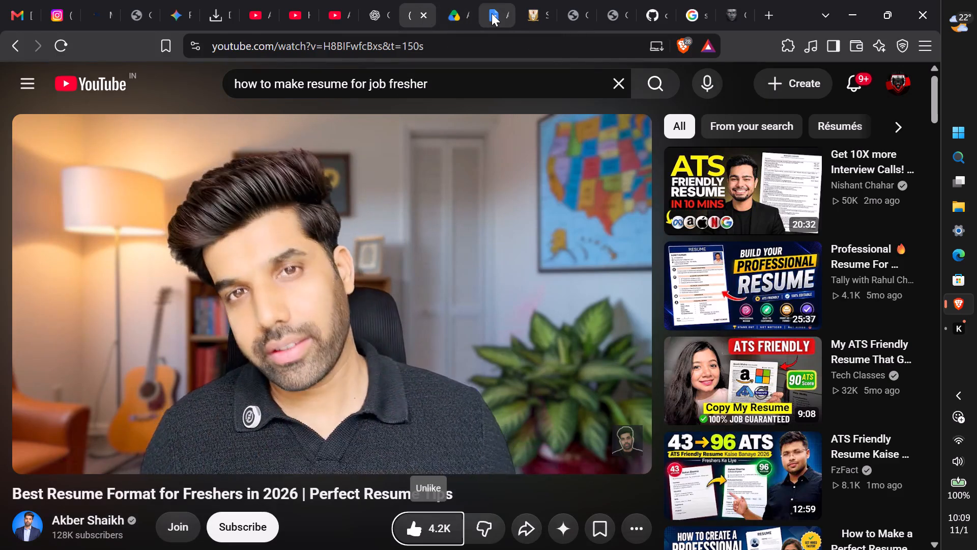
{"action": "left_click", "coordinate": [492, 13]}
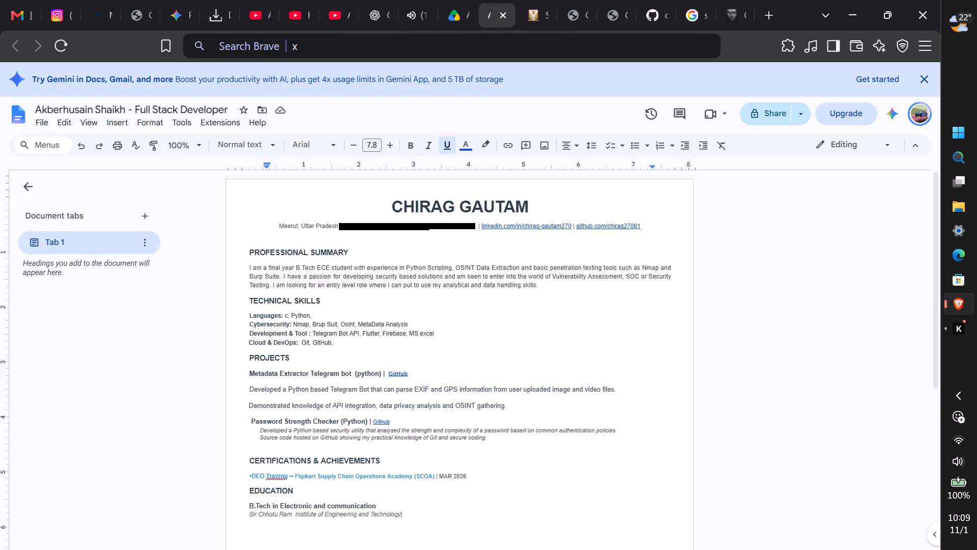
{"action": "left_click", "coordinate": [418, 22]}
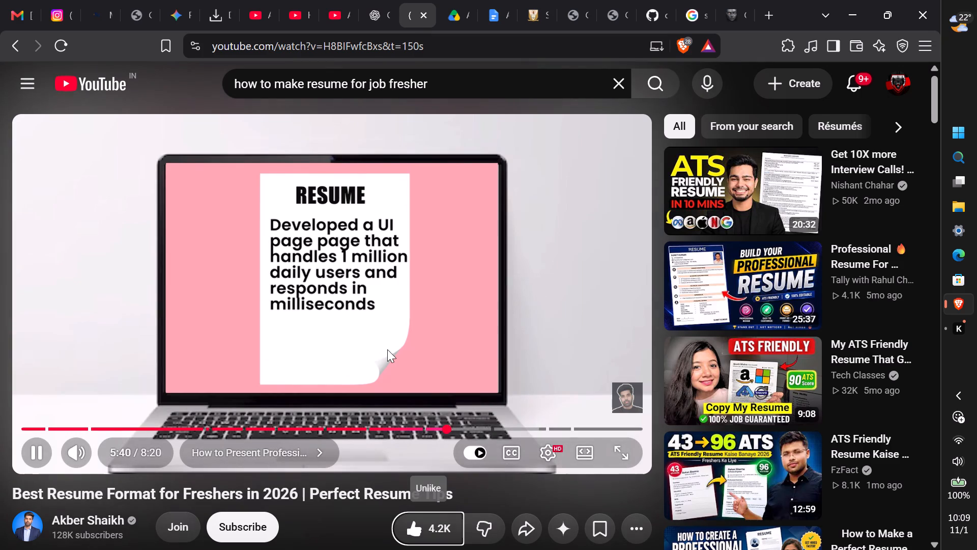
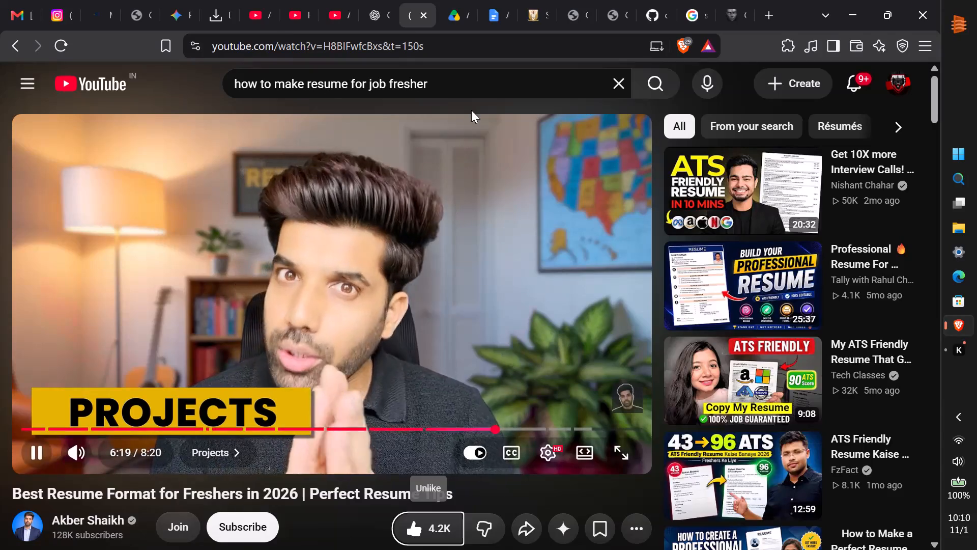
Check the resume document briefly, and return to the YouTube resume-format video to watch its advice on the projects section.
{"action": "left_click", "coordinate": [490, 23]}
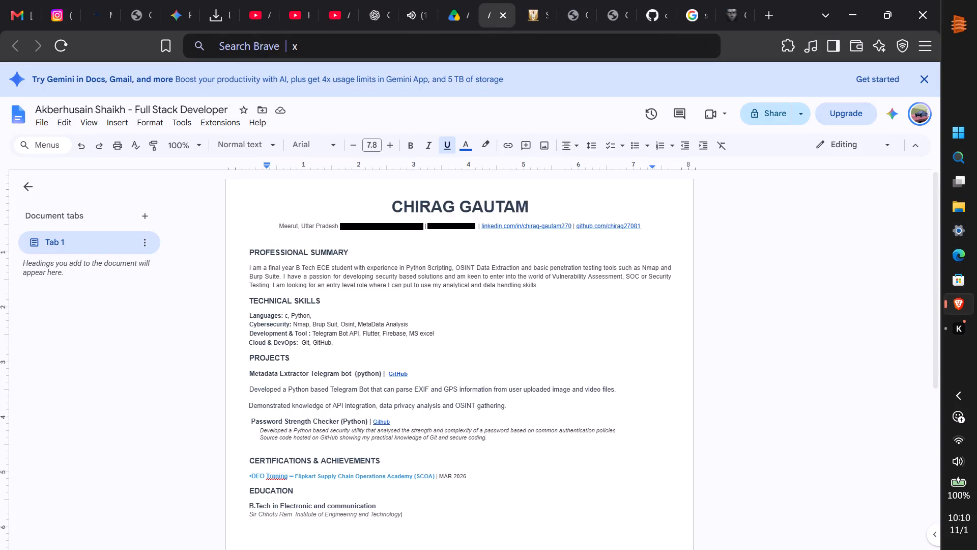
{"action": "left_click", "coordinate": [418, 15]}
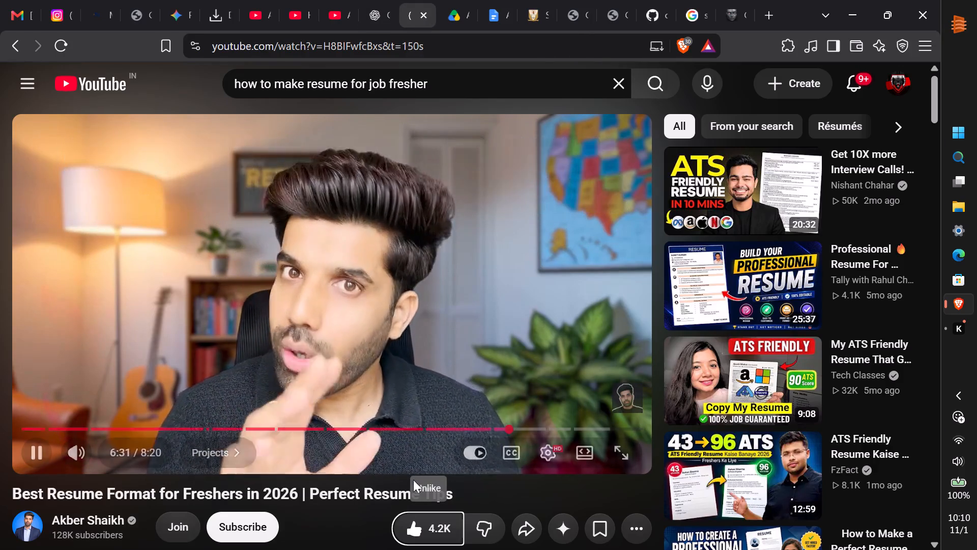
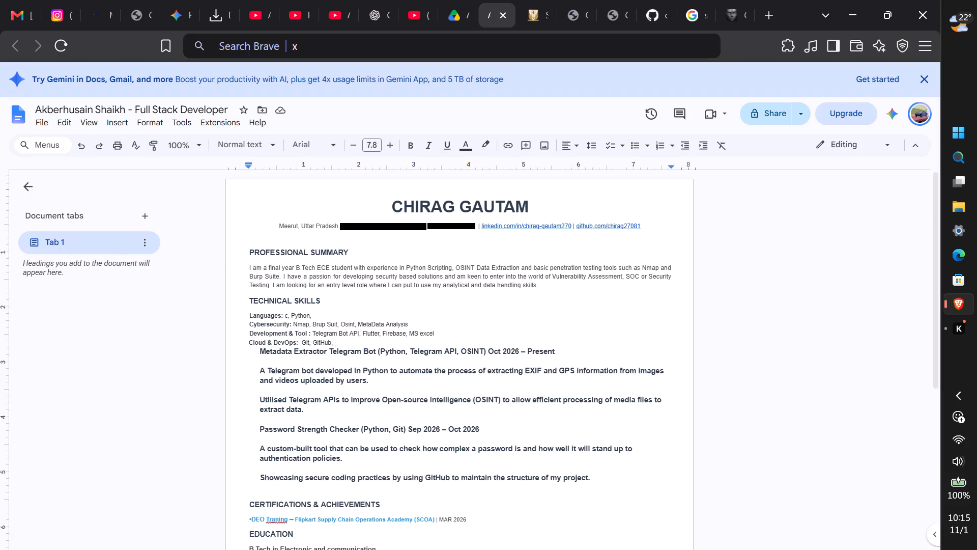
Undo the last edits that replaced the Projects section with the bold Telegram bot and password checker descriptions.
{"action": "left_click", "coordinate": [82, 154]}
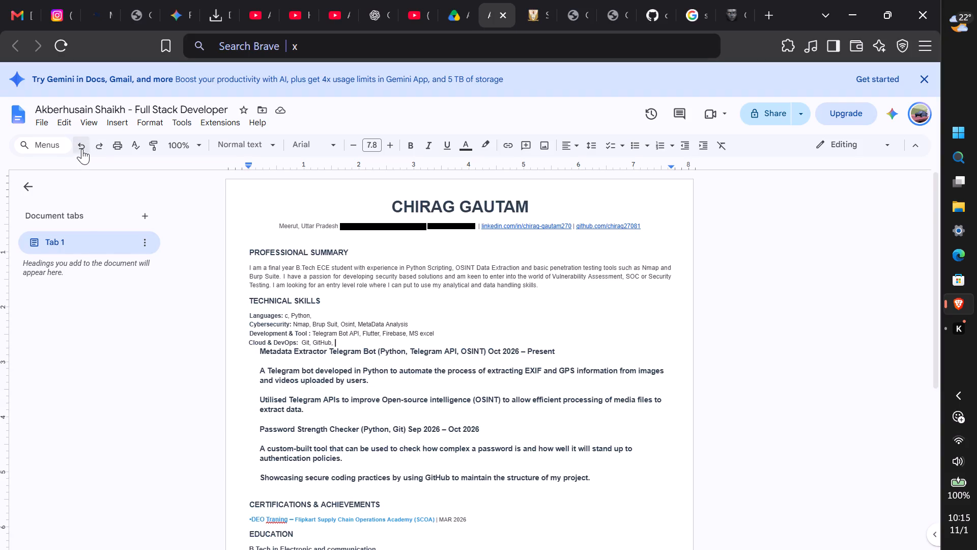
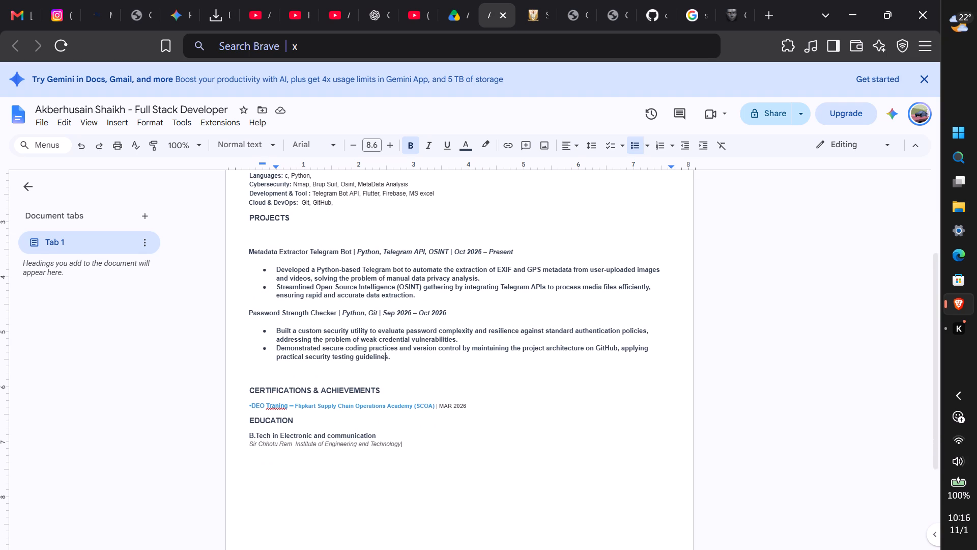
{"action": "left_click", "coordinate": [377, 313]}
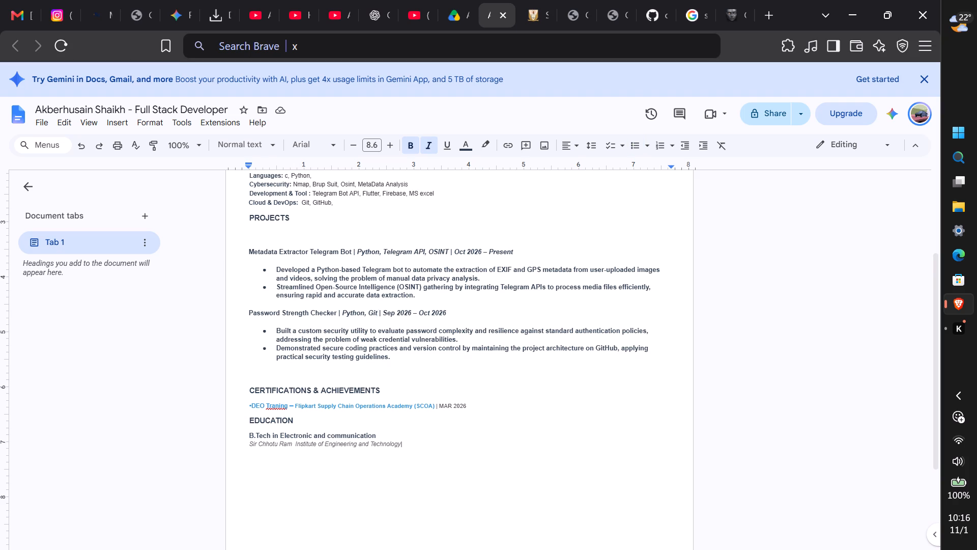
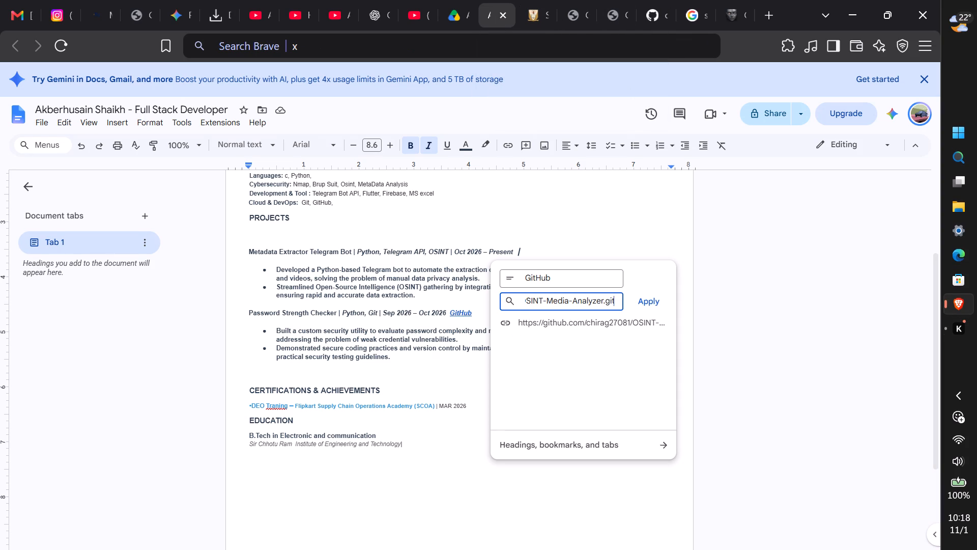
Insert the GitHub link to the OSINT-Media-Analyzer repository after the Metadata Extractor Telegram Bot project's dates.
{"action": "left_click", "coordinate": [648, 301]}
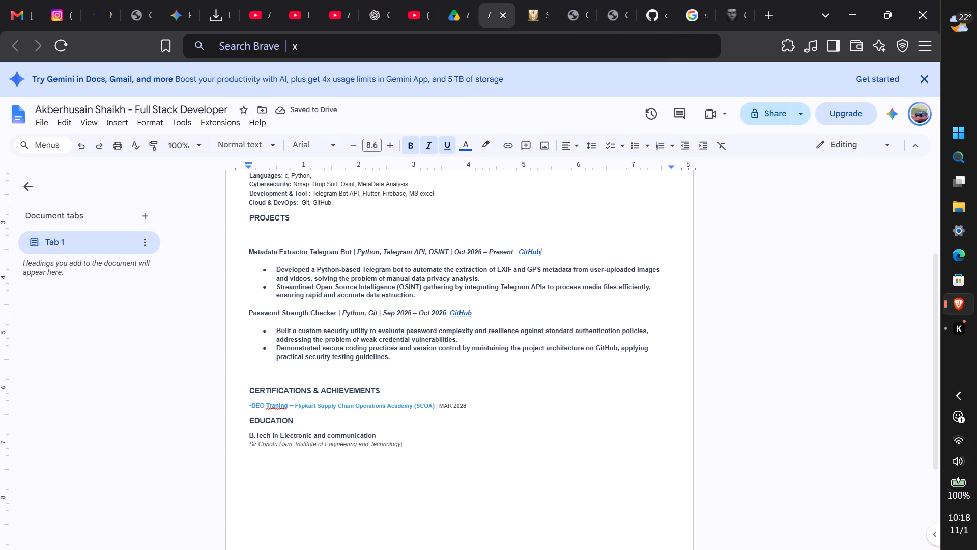
Turn the DEO certification line into a bulleted item and correct its misspelled word to Training.
{"action": "left_click", "coordinate": [252, 398]}
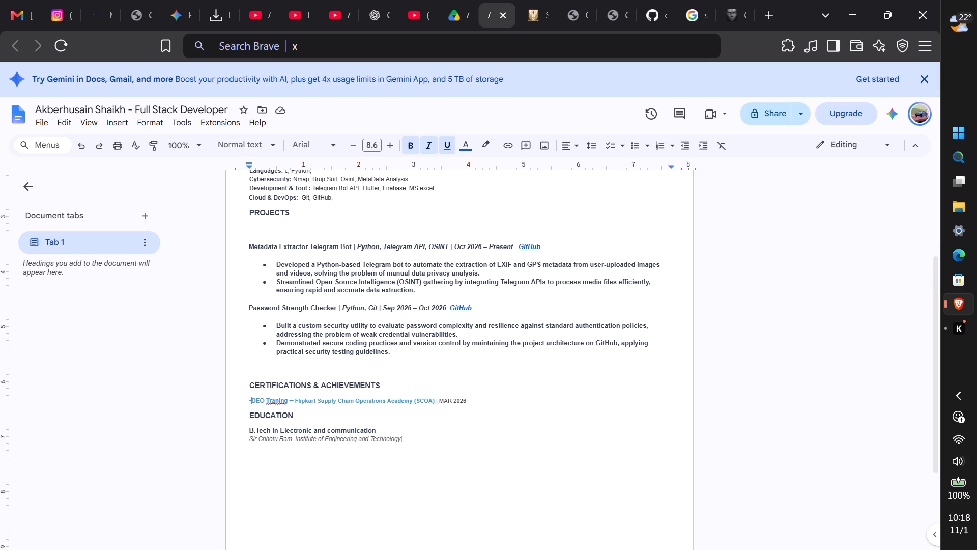
{"action": "key", "text": "space"}
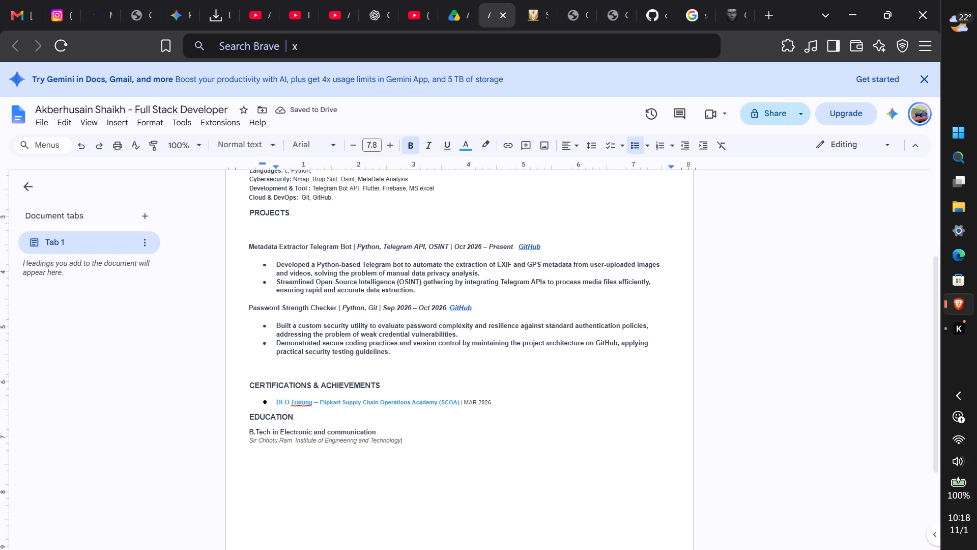
{"action": "left_click", "coordinate": [303, 402]}
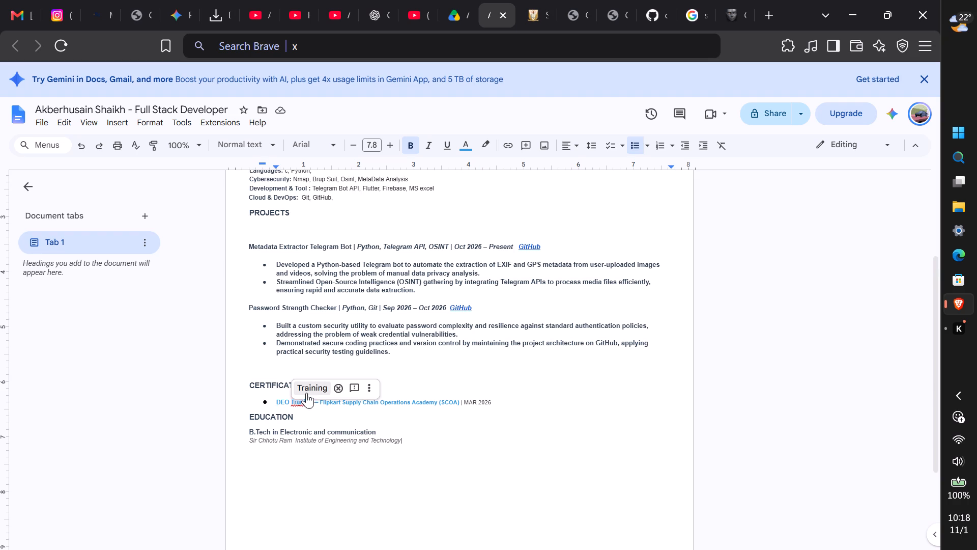
{"action": "left_click", "coordinate": [306, 393]}
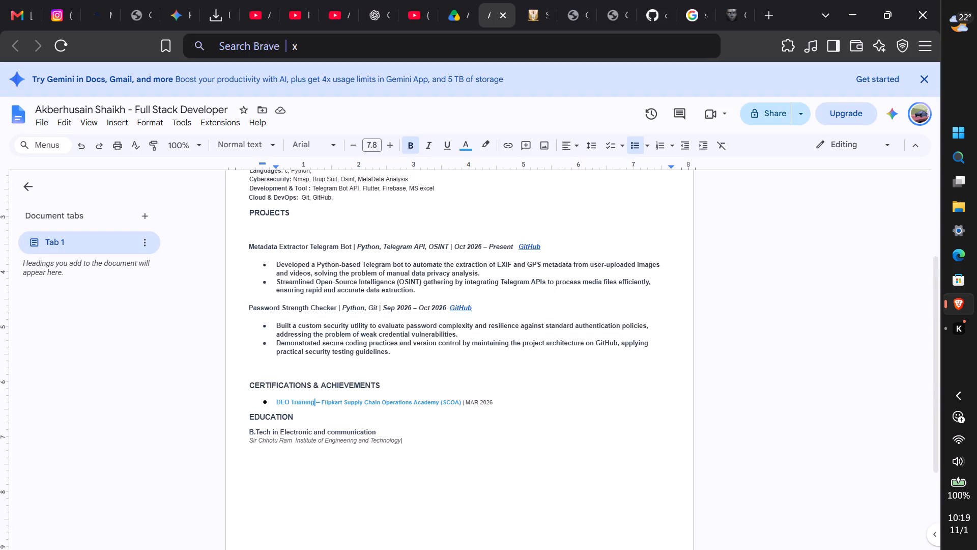
Review the edited resume and examine the document's sharing and access settings.
{"action": "scroll", "coordinate": [413, 435], "scroll_direction": "up", "scroll_amount": 2}
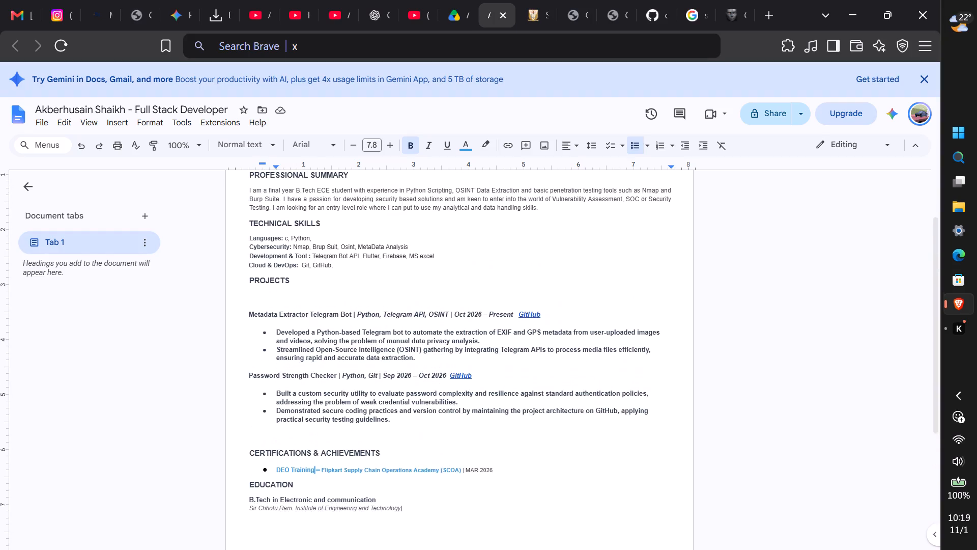
{"action": "scroll", "coordinate": [413, 435], "scroll_direction": "up", "scroll_amount": 2}
{"action": "scroll", "coordinate": [413, 435], "scroll_direction": "down", "scroll_amount": 2}
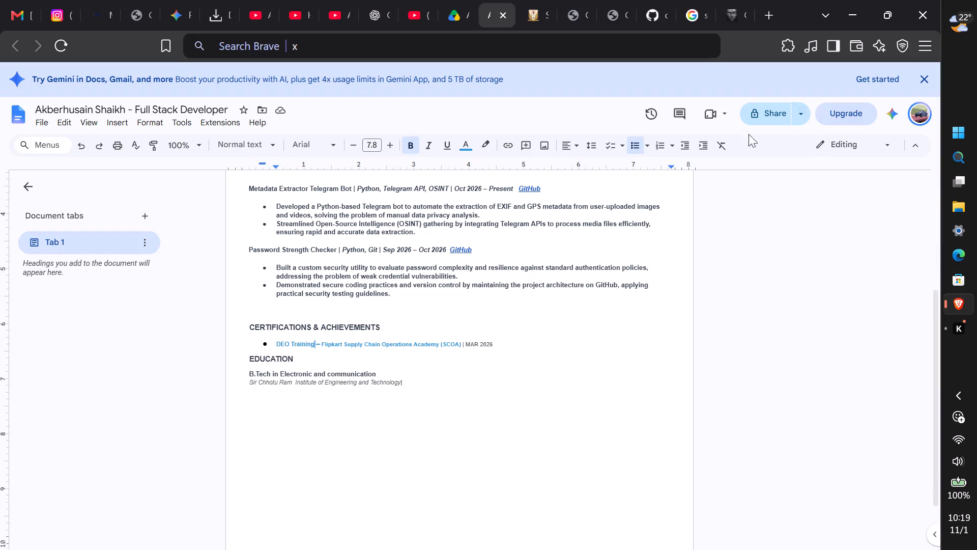
{"action": "left_click", "coordinate": [795, 119]}
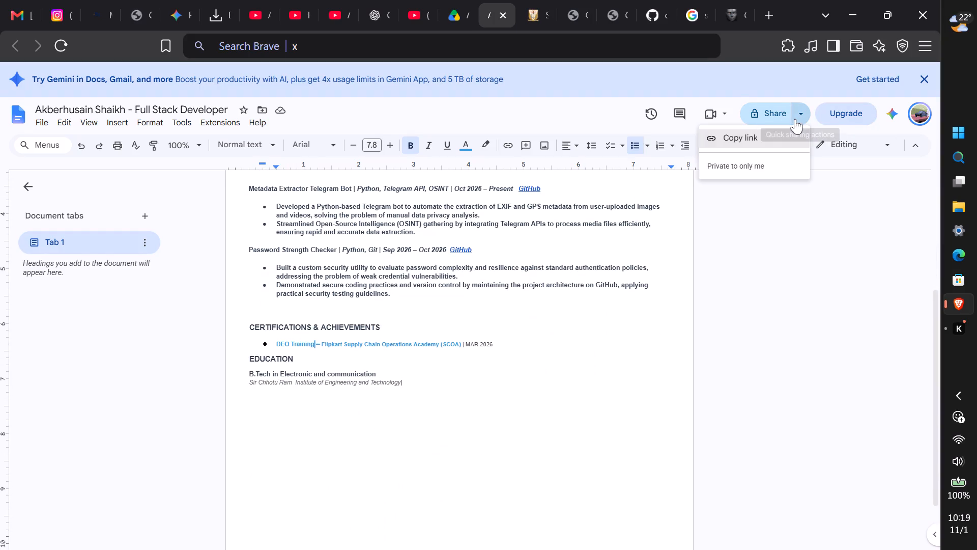
{"action": "left_click", "coordinate": [795, 119]}
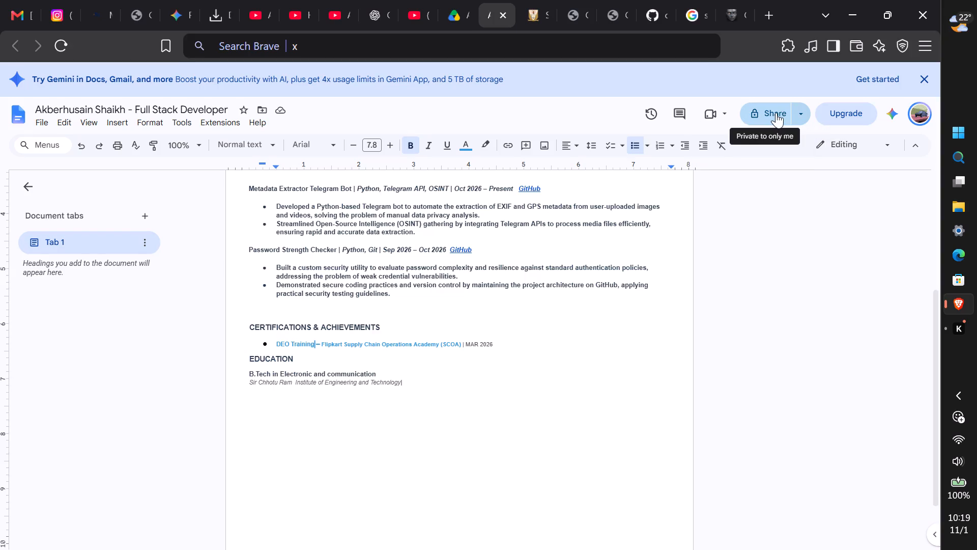
{"action": "scroll", "coordinate": [628, 173], "scroll_direction": "up", "scroll_amount": 3}
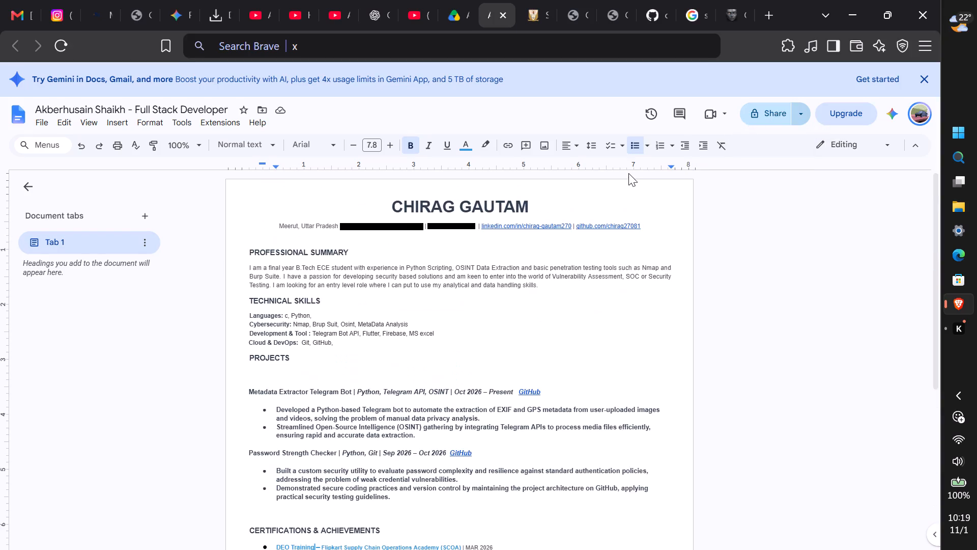
{"action": "scroll", "coordinate": [628, 173], "scroll_direction": "down", "scroll_amount": 1}
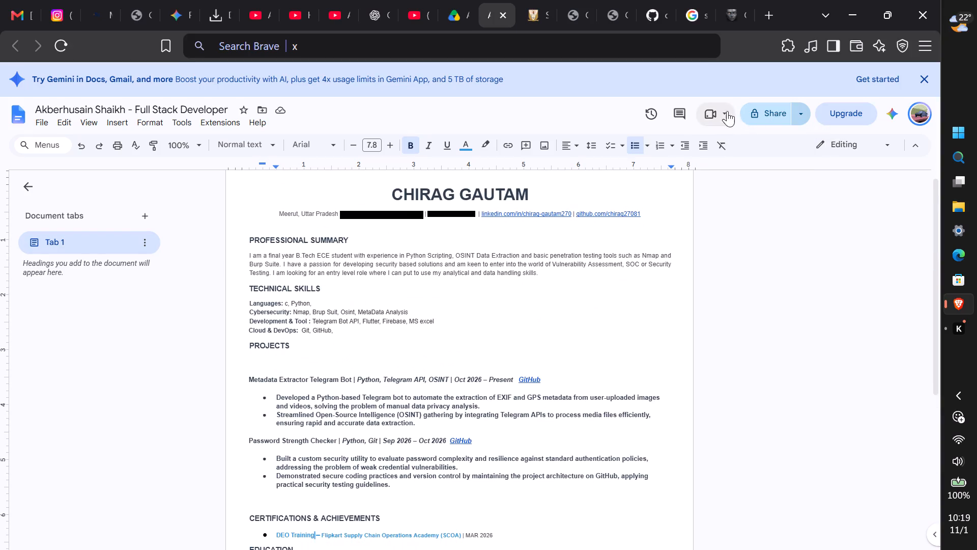
{"action": "left_click", "coordinate": [765, 115]}
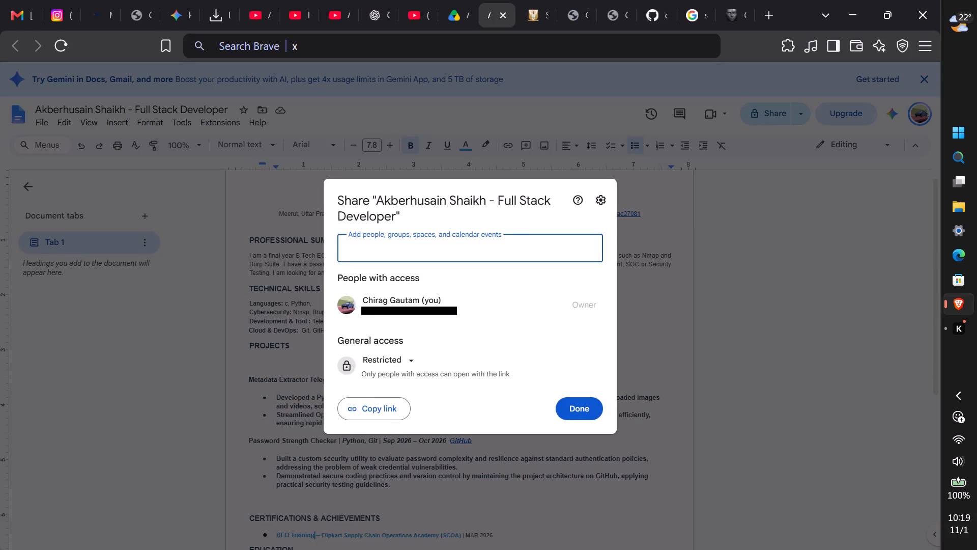
{"action": "left_click", "coordinate": [423, 304]}
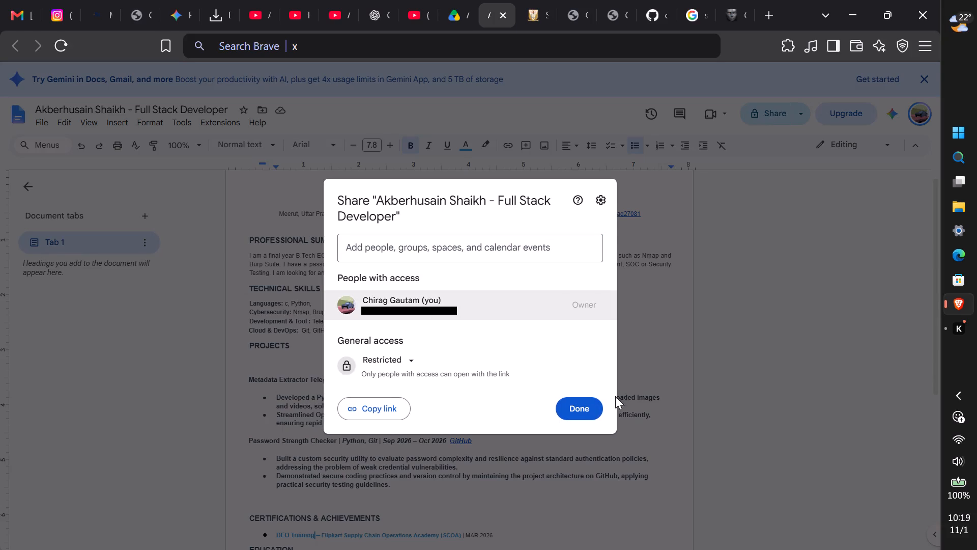
{"action": "left_click", "coordinate": [585, 411]}
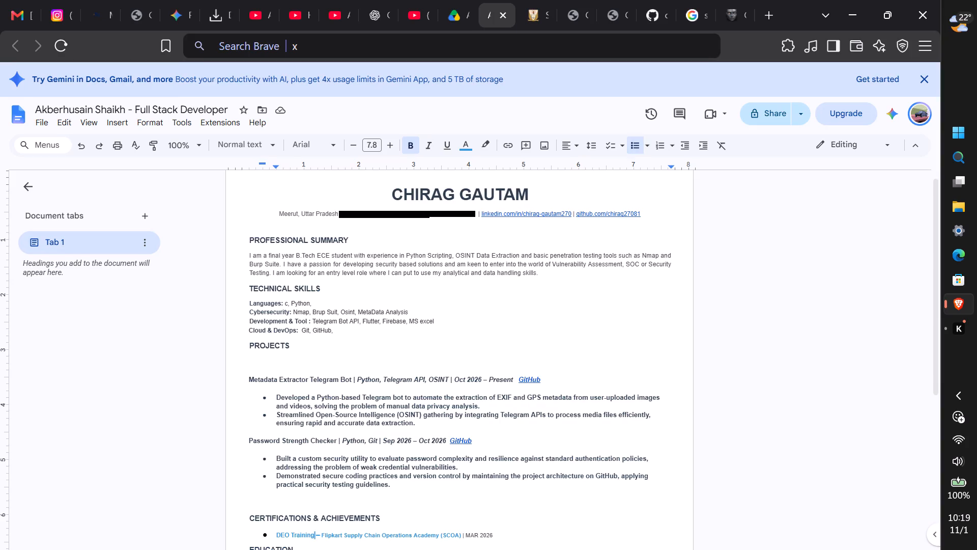
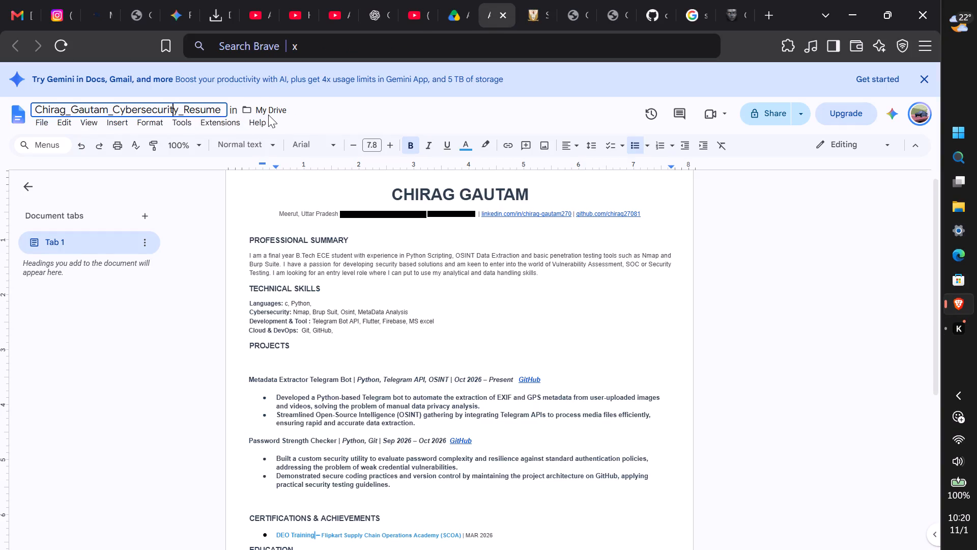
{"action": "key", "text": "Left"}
Check the resume's sharing settings for people with access and general access, leaving them as they are.
{"action": "left_click", "coordinate": [778, 107]}
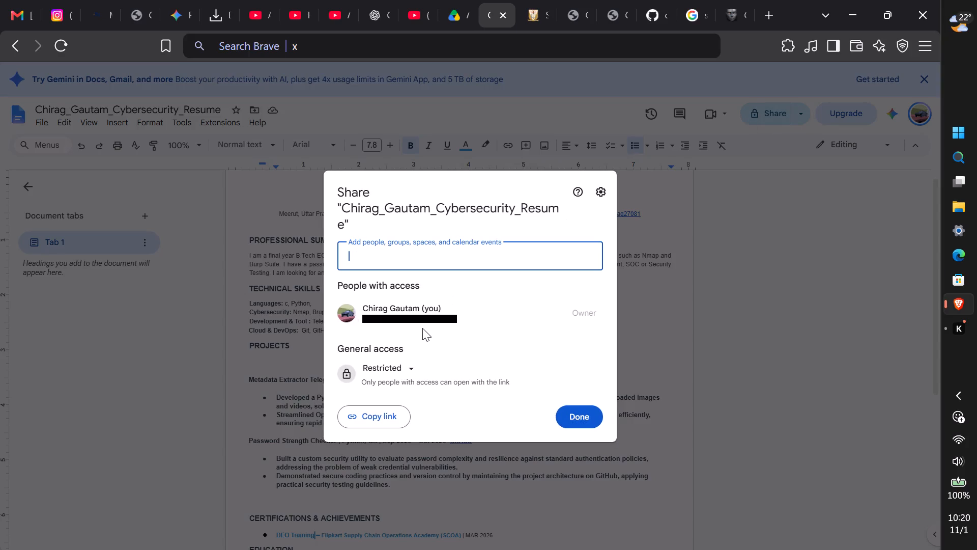
{"action": "left_click", "coordinate": [422, 328]}
{"action": "left_click", "coordinate": [439, 320]}
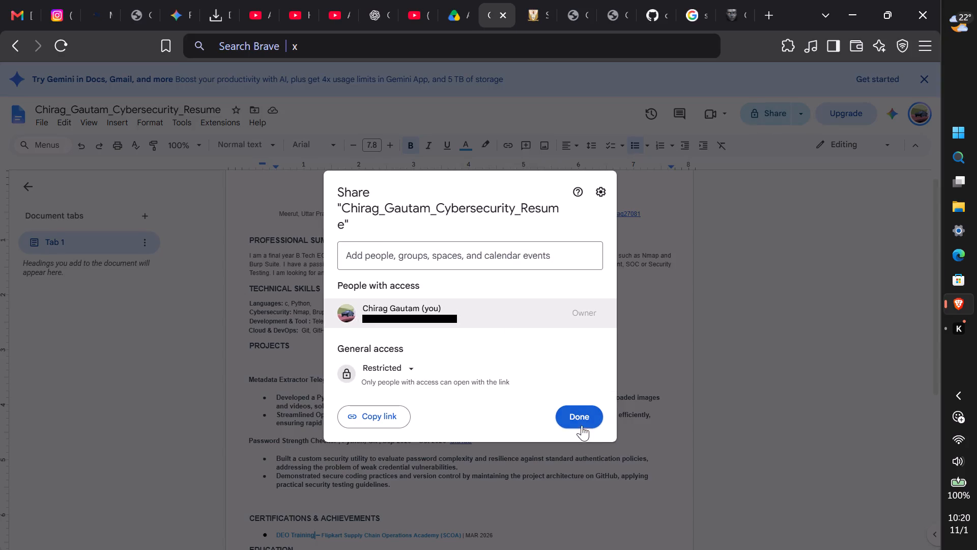
{"action": "left_click", "coordinate": [594, 410]}
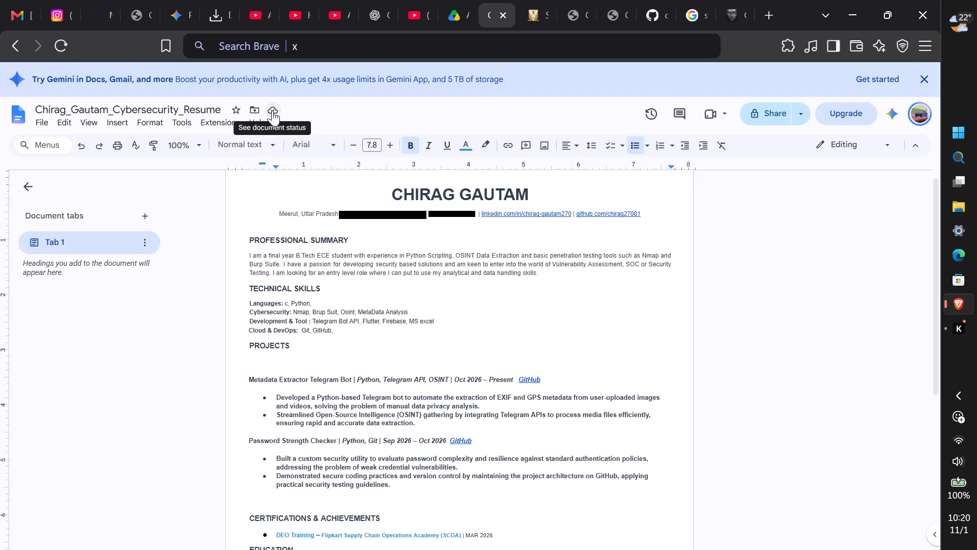
Hide the document's title and menu header above the editing tools.
{"action": "left_click", "coordinate": [917, 145]}
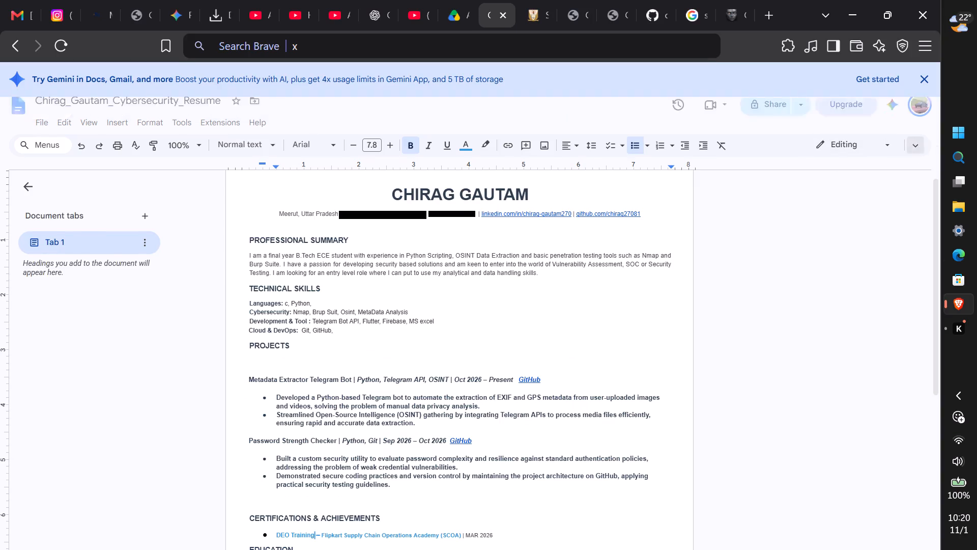
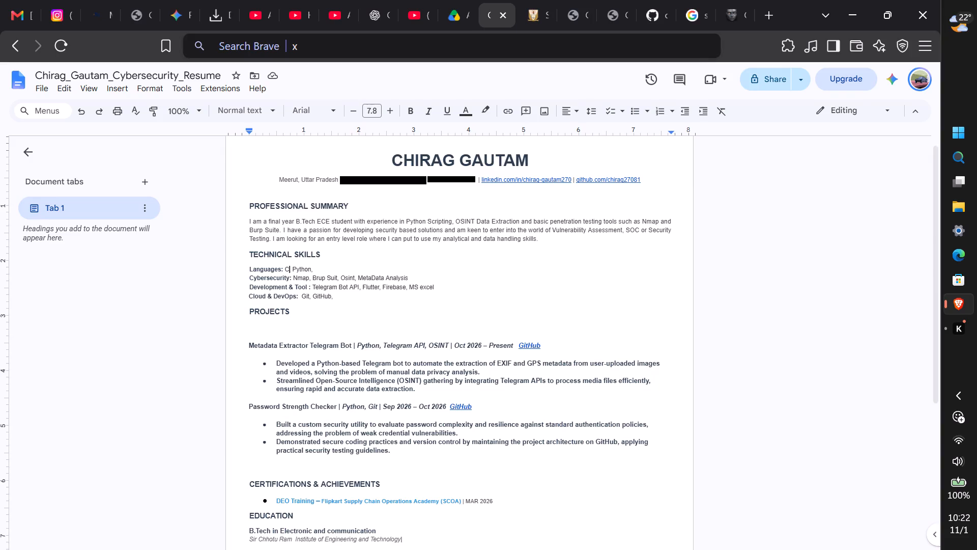
Look over the sample Full Stack Developer resume PDF for comparison and return to the cybersecurity resume.
{"action": "left_click", "coordinate": [448, 19]}
{"action": "scroll", "coordinate": [508, 310], "scroll_direction": "up", "scroll_amount": 6}
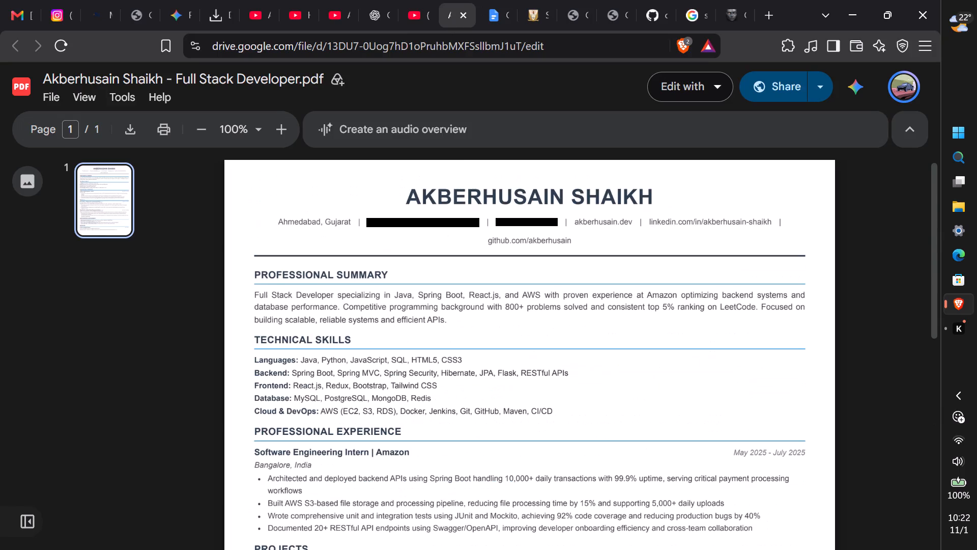
{"action": "scroll", "coordinate": [508, 310], "scroll_direction": "up", "scroll_amount": 1}
{"action": "left_click", "coordinate": [492, 13]}
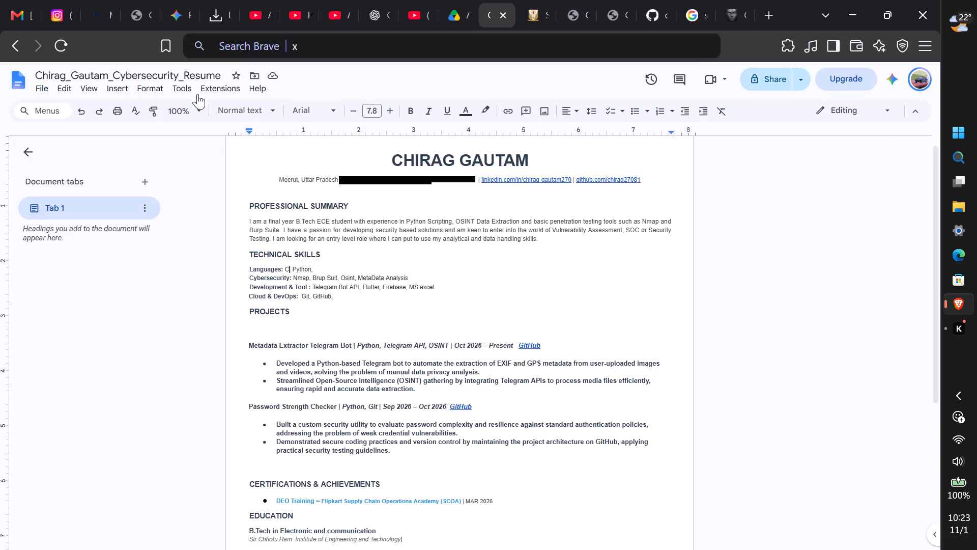
Close the cybersecurity resume document and the sample resume PDF.
{"action": "left_click", "coordinate": [143, 200]}
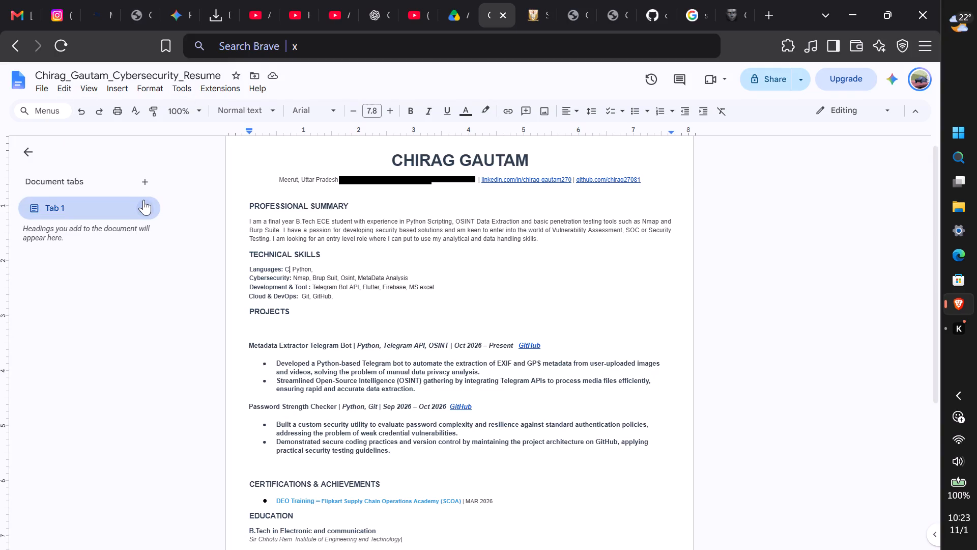
{"action": "left_click", "coordinate": [145, 211]}
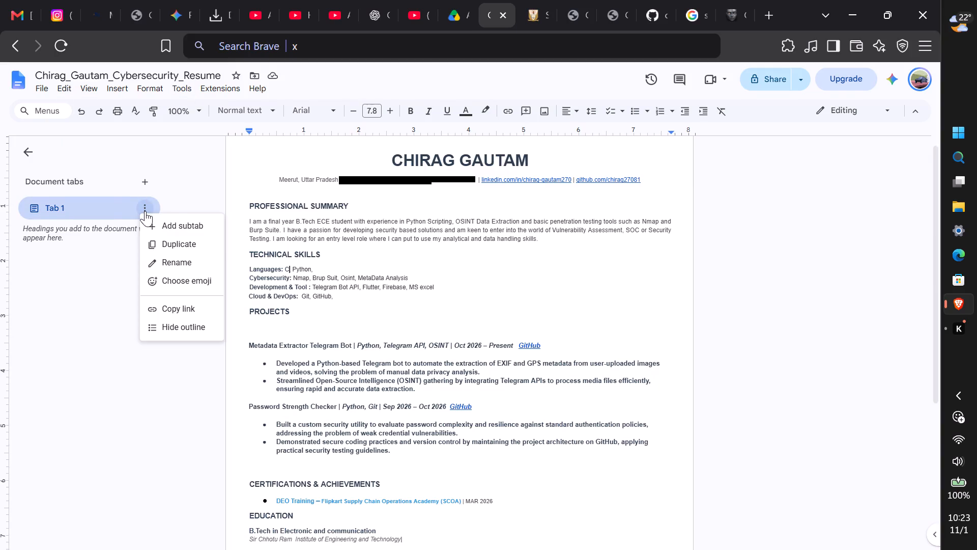
{"action": "left_click", "coordinate": [504, 12]}
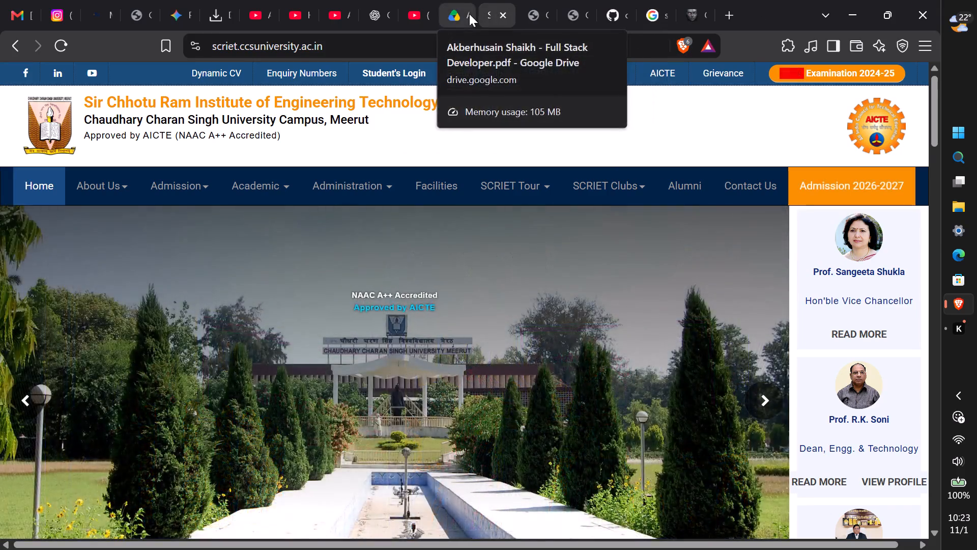
{"action": "left_click", "coordinate": [469, 14]}
{"action": "left_click", "coordinate": [465, 14]}
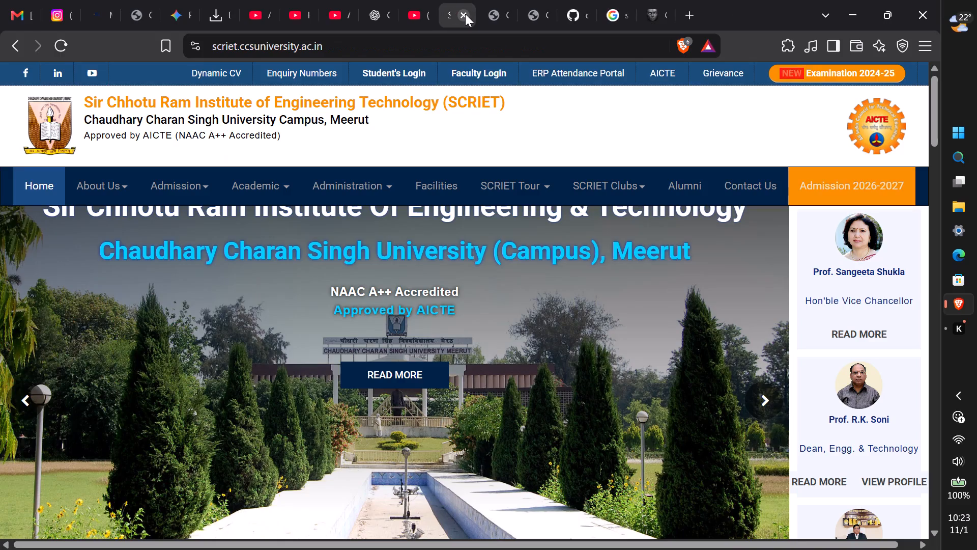
Search the web for Google Docs in a new browser tab and go to the Docs home page.
{"action": "left_click", "coordinate": [697, 19]}
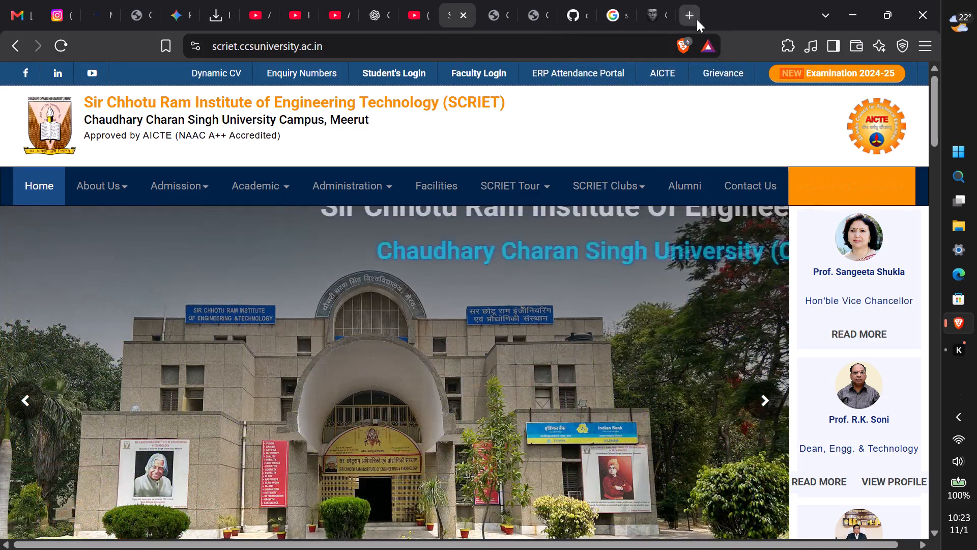
{"action": "type", "text": "google doc"}
{"action": "key", "text": "Down"}
{"action": "key", "text": "Return"}
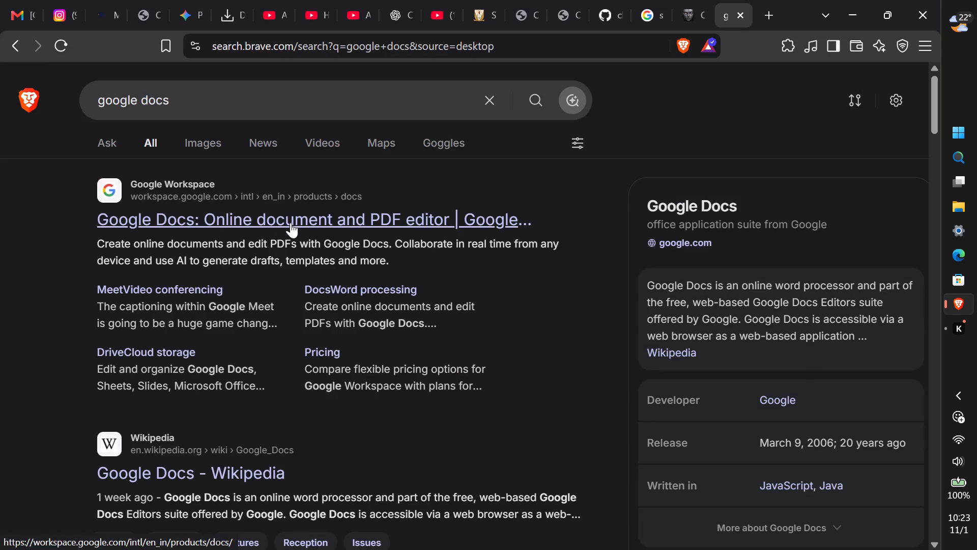
{"action": "left_click", "coordinate": [292, 223]}
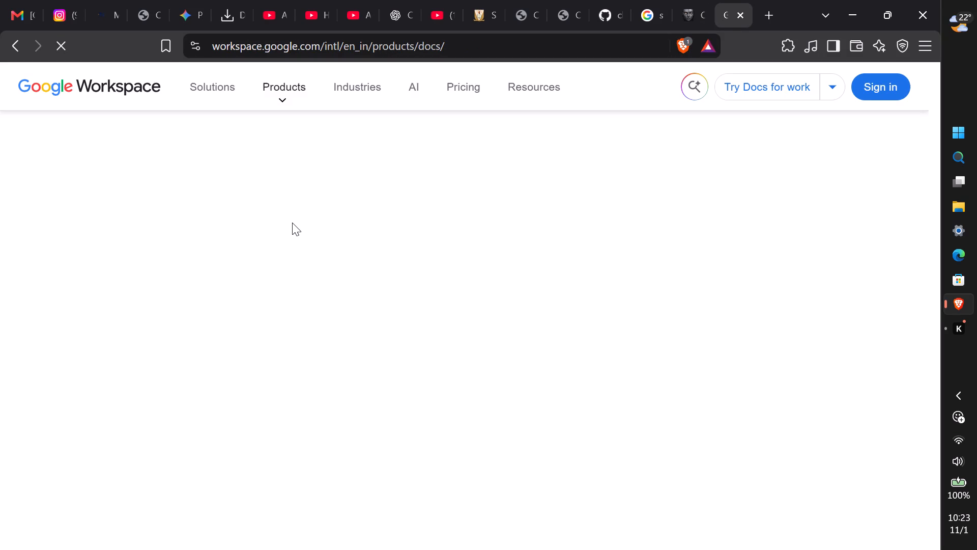
{"action": "left_click", "coordinate": [139, 413]}
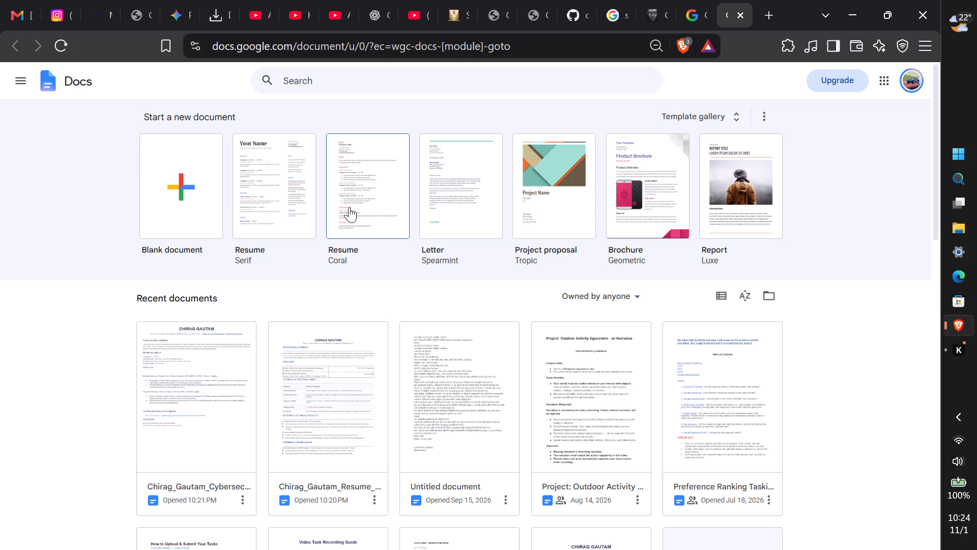
Open the cybersecurity resume from the recent documents.
{"action": "left_click", "coordinate": [266, 275]}
{"action": "scroll", "coordinate": [266, 275], "scroll_direction": "down", "scroll_amount": 2}
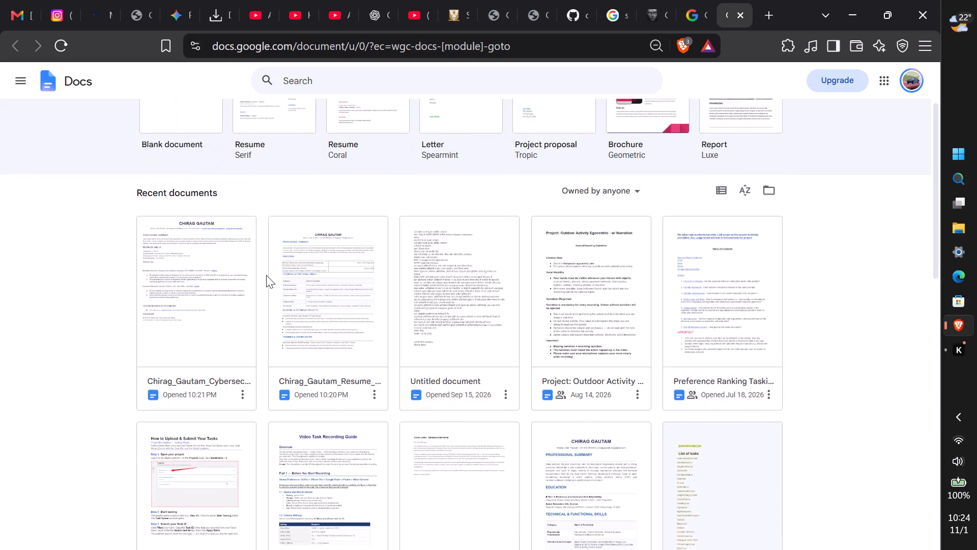
{"action": "scroll", "coordinate": [266, 275], "scroll_direction": "down", "scroll_amount": 1}
{"action": "left_click", "coordinate": [248, 383]}
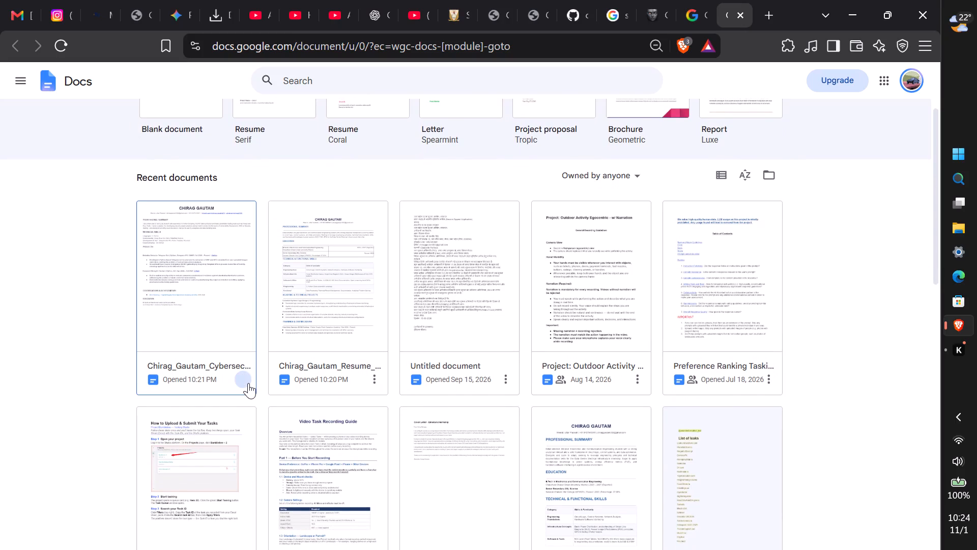
{"action": "left_click", "coordinate": [219, 342]}
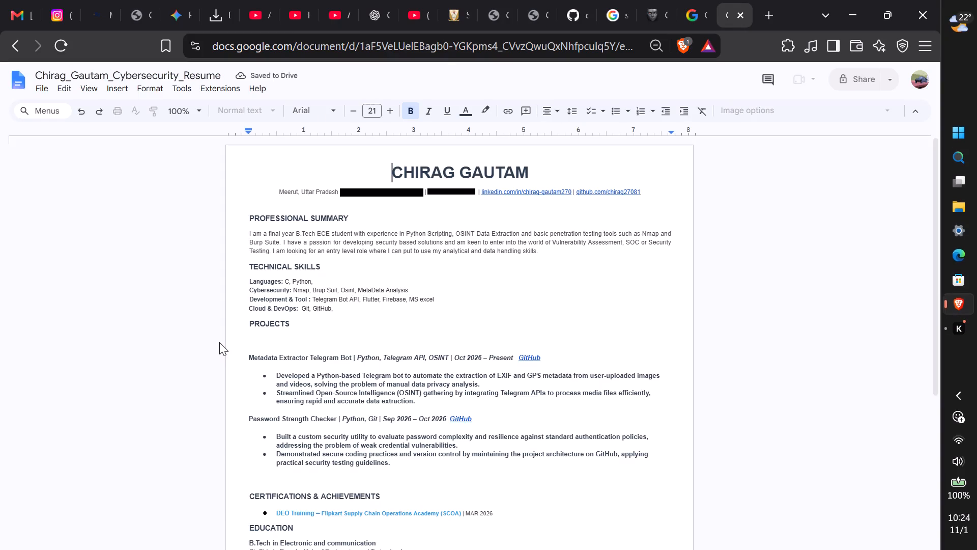
Switch the cybersecurity resume to Viewing mode and look through the page.
{"action": "scroll", "coordinate": [658, 159], "scroll_direction": "up", "scroll_amount": 2}
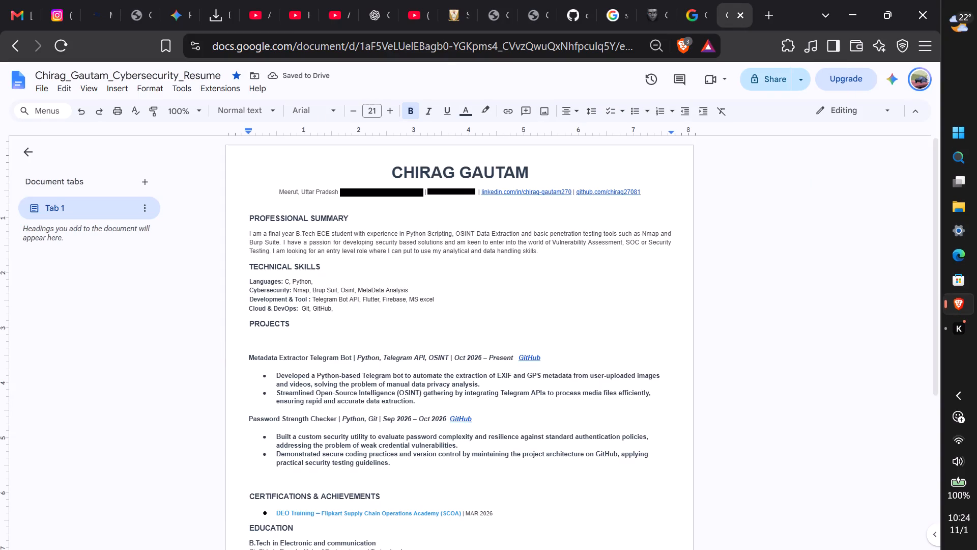
{"action": "scroll", "coordinate": [658, 159], "scroll_direction": "down", "scroll_amount": 4}
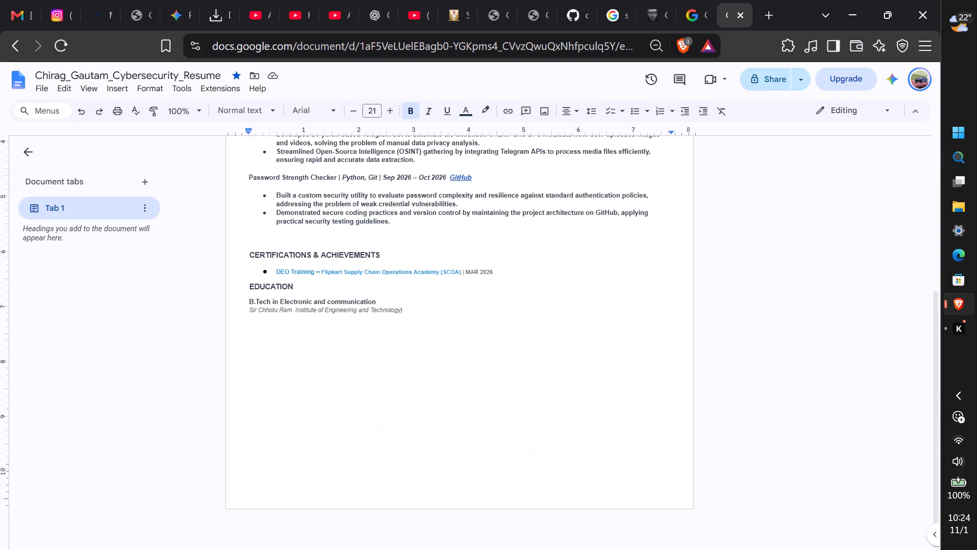
{"action": "scroll", "coordinate": [658, 159], "scroll_direction": "up", "scroll_amount": 5}
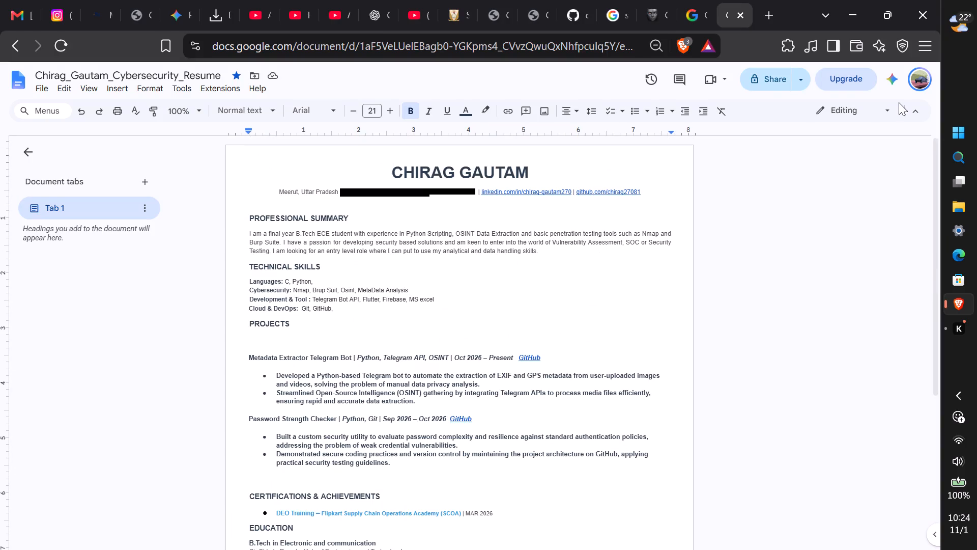
{"action": "left_click", "coordinate": [885, 107]}
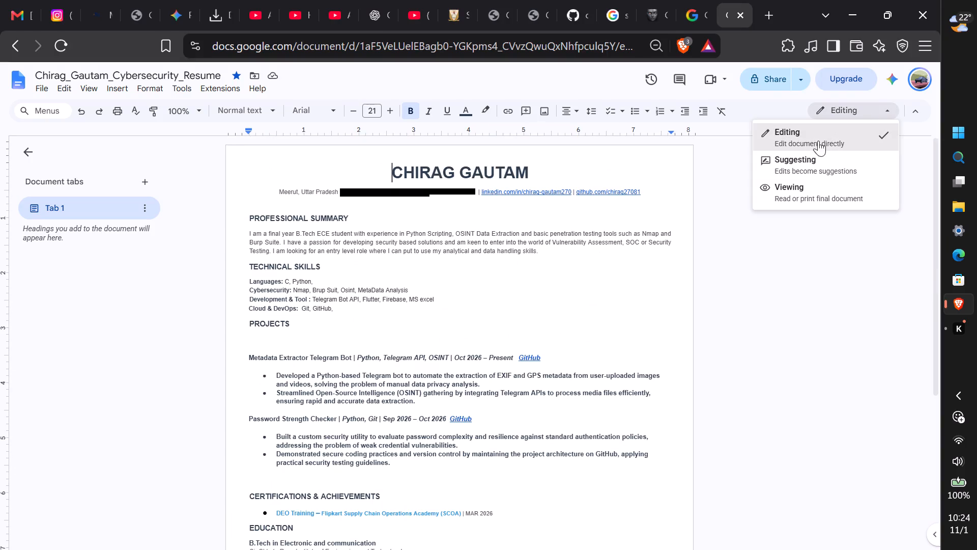
{"action": "left_click", "coordinate": [804, 188]}
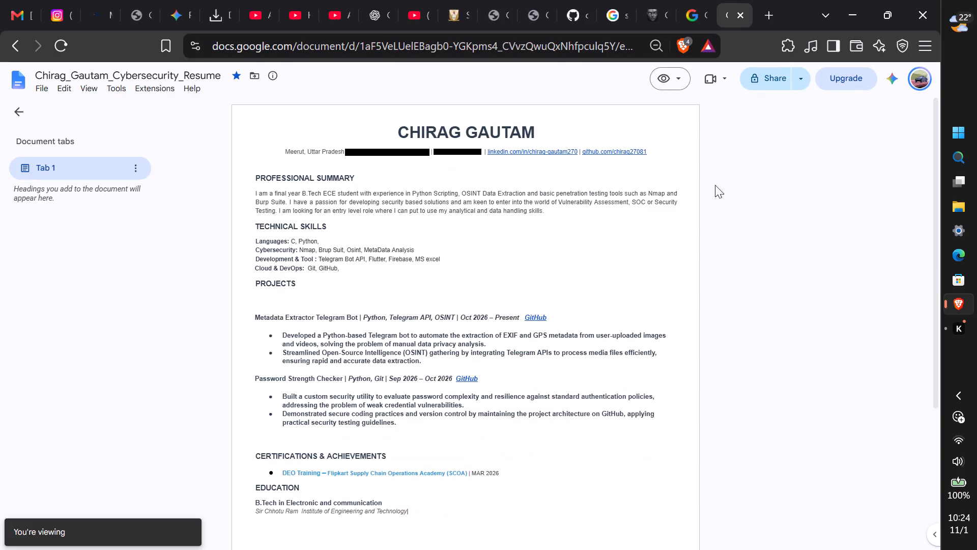
{"action": "scroll", "coordinate": [635, 196], "scroll_direction": "down", "scroll_amount": 2}
{"action": "scroll", "coordinate": [635, 196], "scroll_direction": "up", "scroll_amount": 5}
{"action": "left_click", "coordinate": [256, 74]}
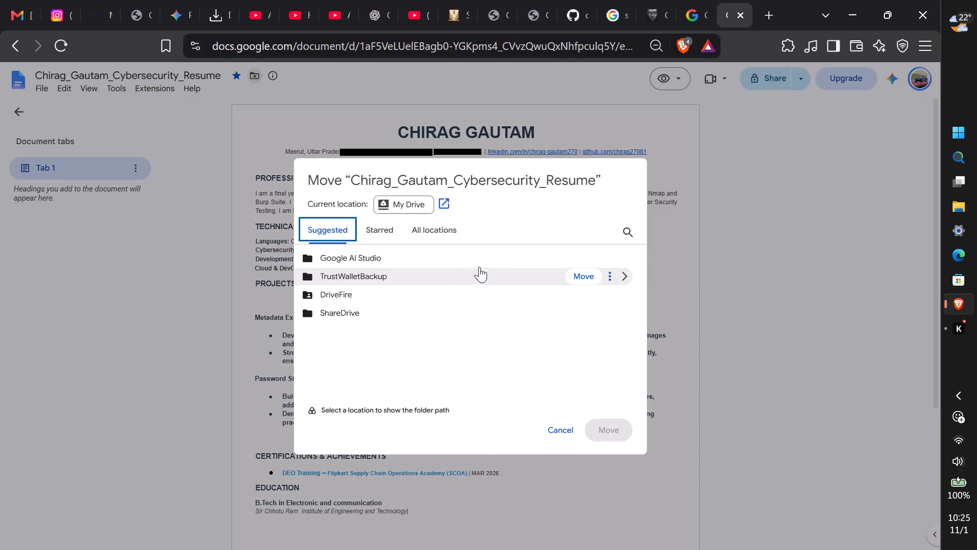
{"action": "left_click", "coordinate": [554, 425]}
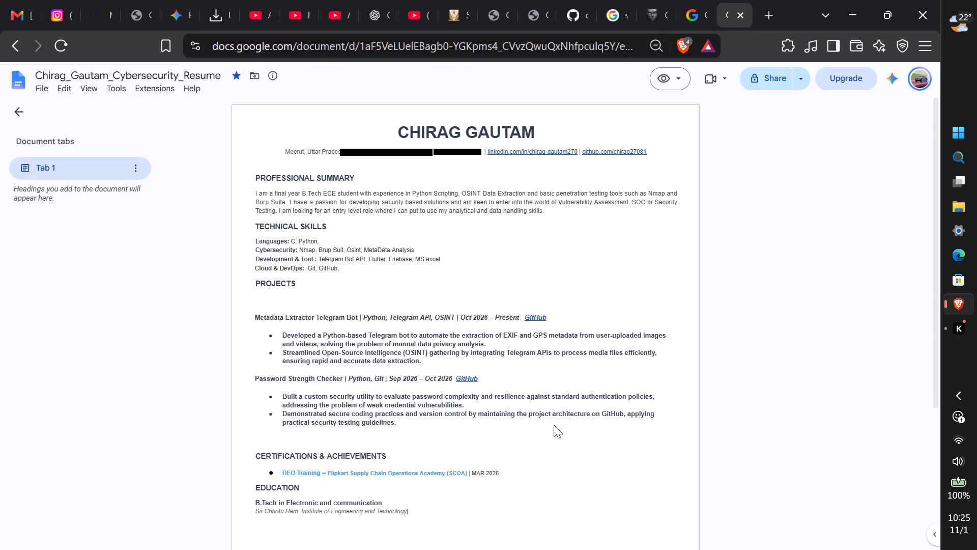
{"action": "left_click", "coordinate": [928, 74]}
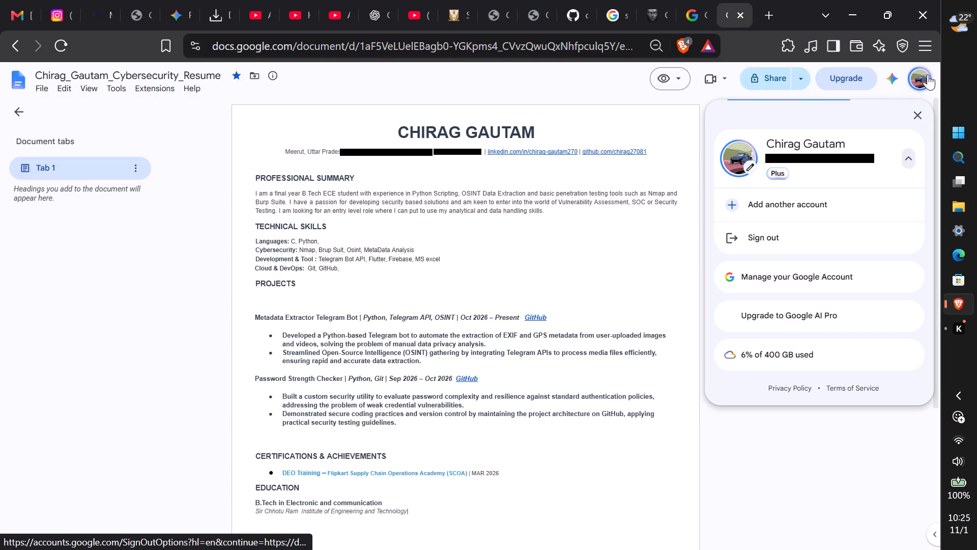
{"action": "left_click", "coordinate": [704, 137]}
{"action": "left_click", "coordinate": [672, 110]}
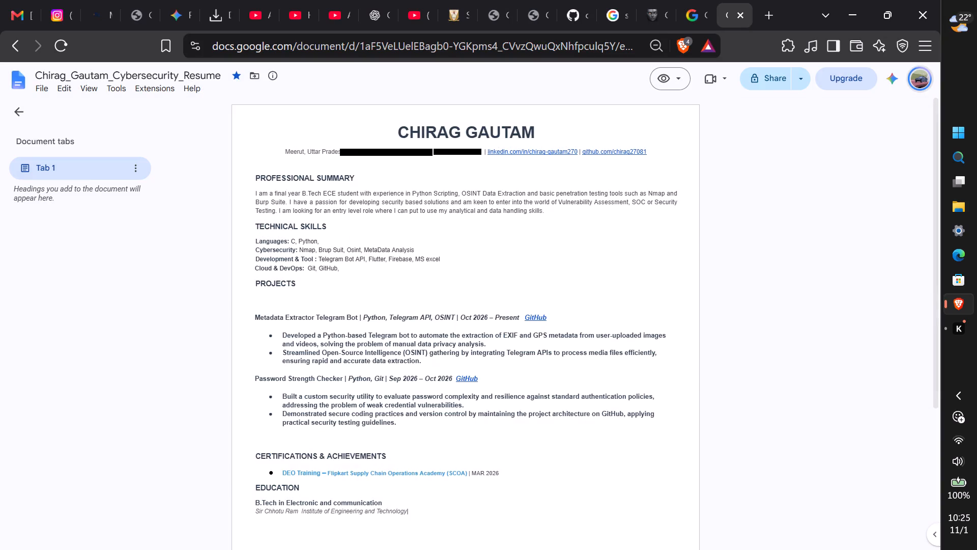
Download the cybersecurity resume as a PDF file into the Downloads folder, keeping the suggested file name.
{"action": "left_click", "coordinate": [40, 91]}
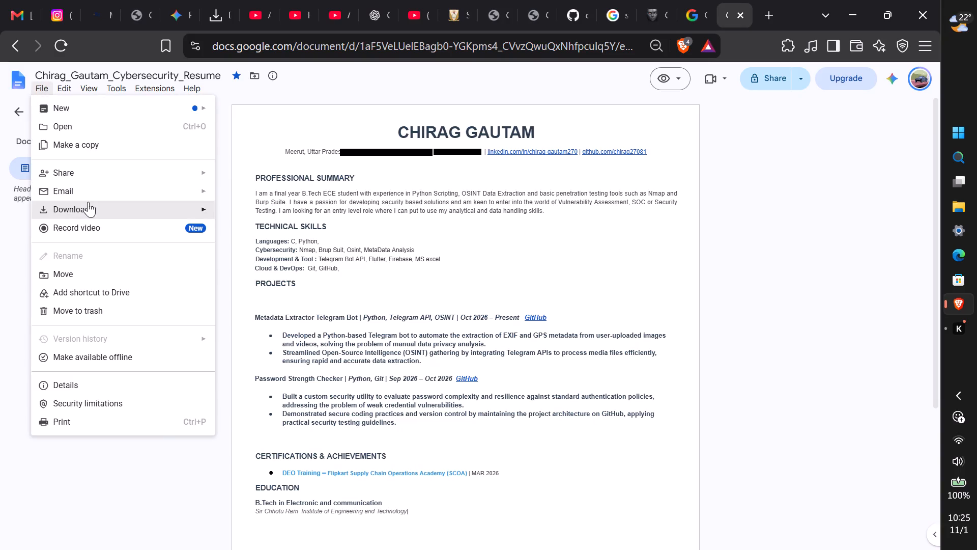
{"action": "left_click_drag", "start_coordinate": [88, 202], "coordinate": [265, 227]}
{"action": "left_click", "coordinate": [265, 227]}
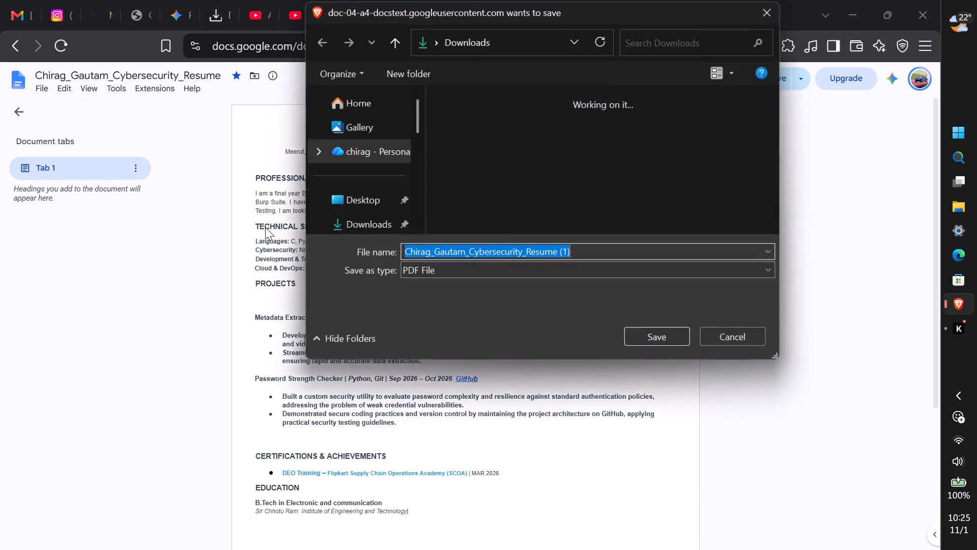
{"action": "left_click", "coordinate": [349, 225]}
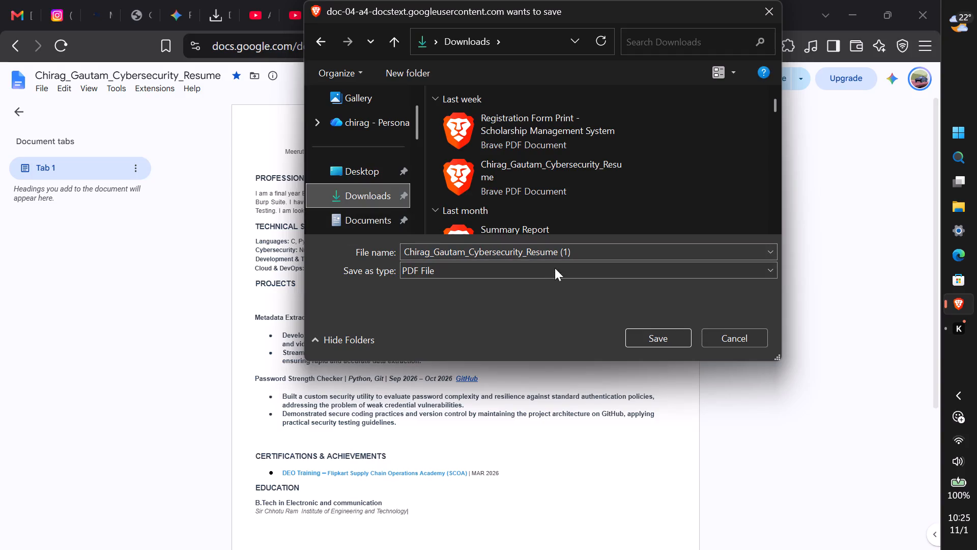
{"action": "left_click", "coordinate": [651, 333]}
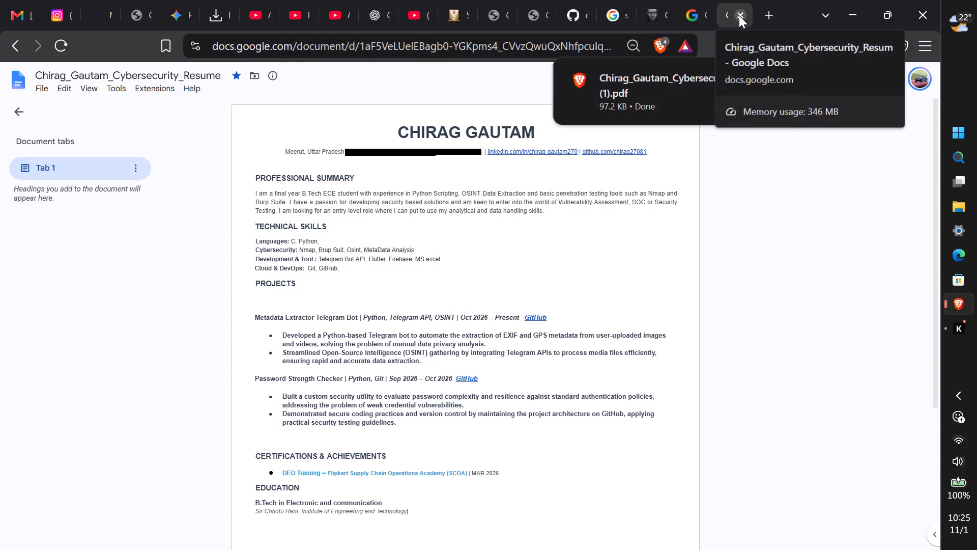
Close the Google Workspace page and the cybersecurity resume document.
{"action": "left_click", "coordinate": [701, 18]}
{"action": "left_click", "coordinate": [701, 18]}
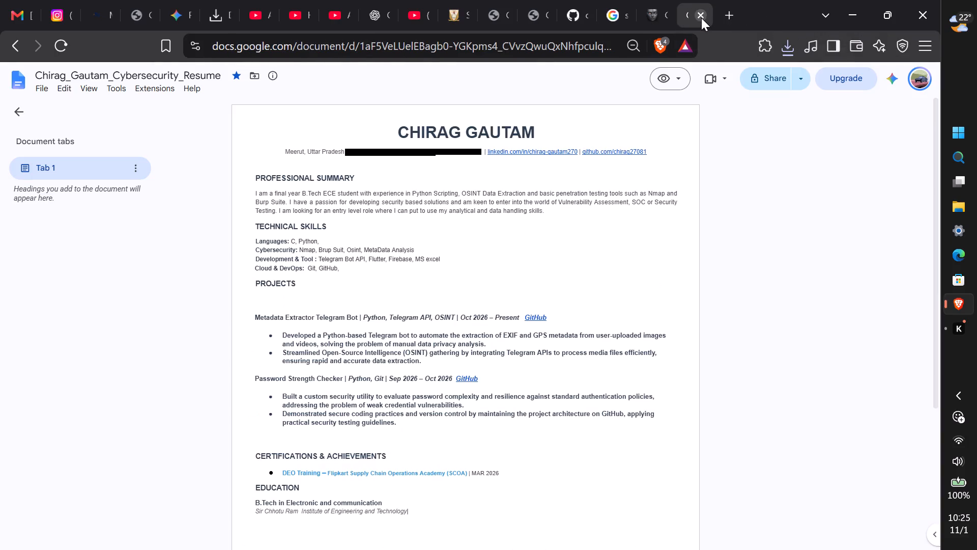
{"action": "scroll", "coordinate": [484, 193], "scroll_direction": "down", "scroll_amount": 2}
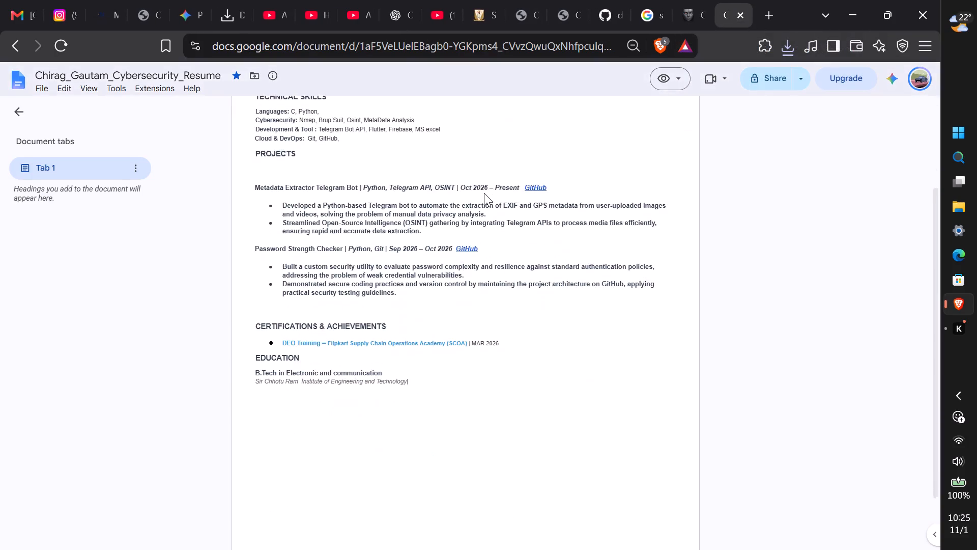
{"action": "scroll", "coordinate": [484, 193], "scroll_direction": "up", "scroll_amount": 3}
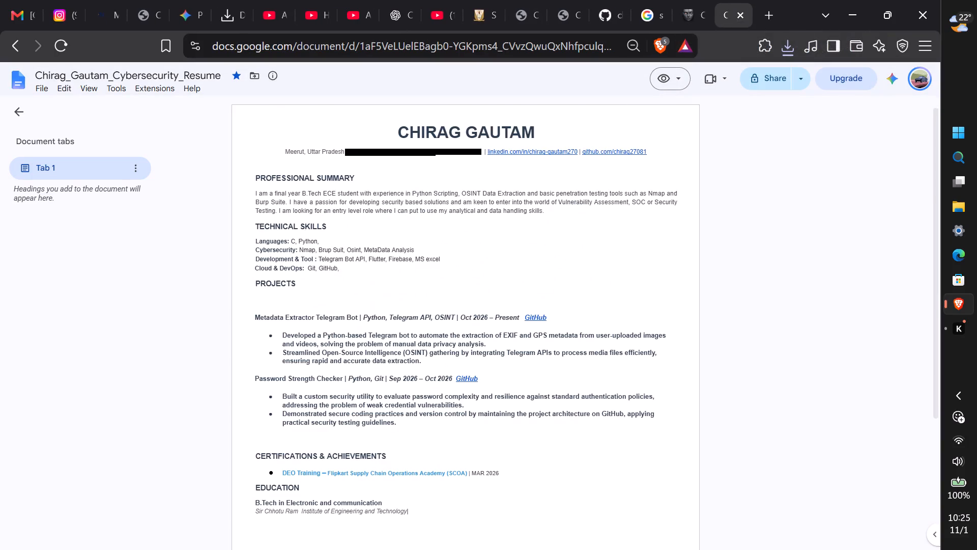
{"action": "left_click", "coordinate": [739, 19]}
Search the web for LinkedIn in a new browser tab and open the LinkedIn India site.
{"action": "left_click", "coordinate": [764, 15]}
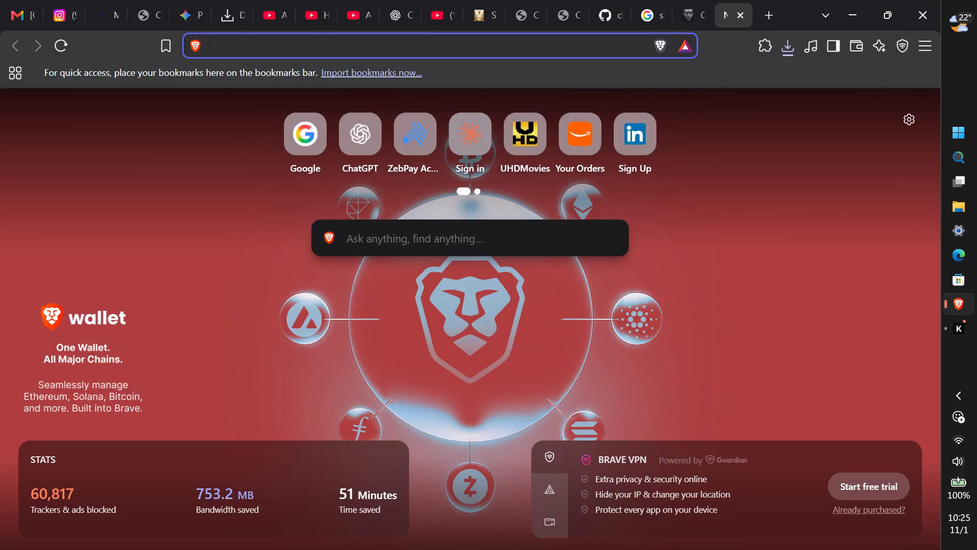
{"action": "type", "text": "li"}
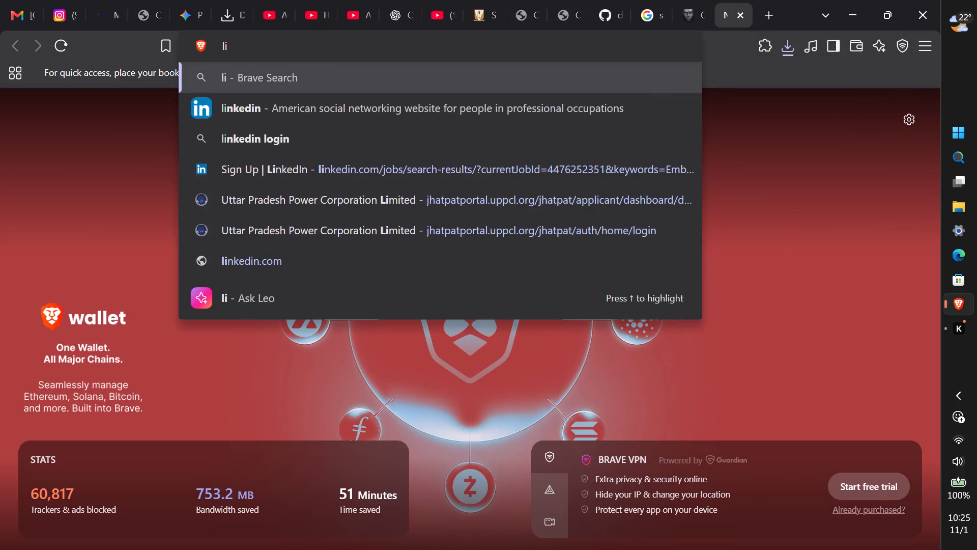
{"action": "key", "text": "Down"}
{"action": "key", "text": "Return"}
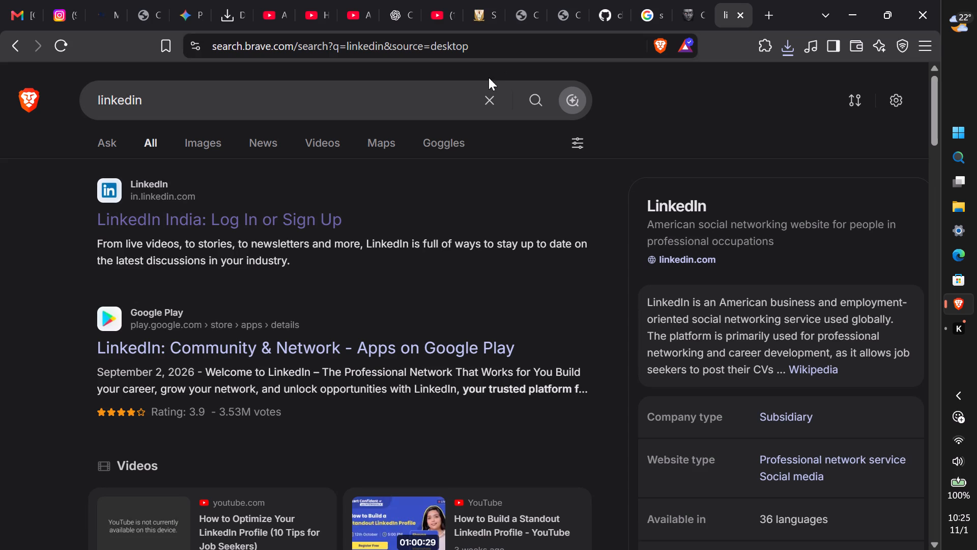
{"action": "left_click", "coordinate": [304, 203]}
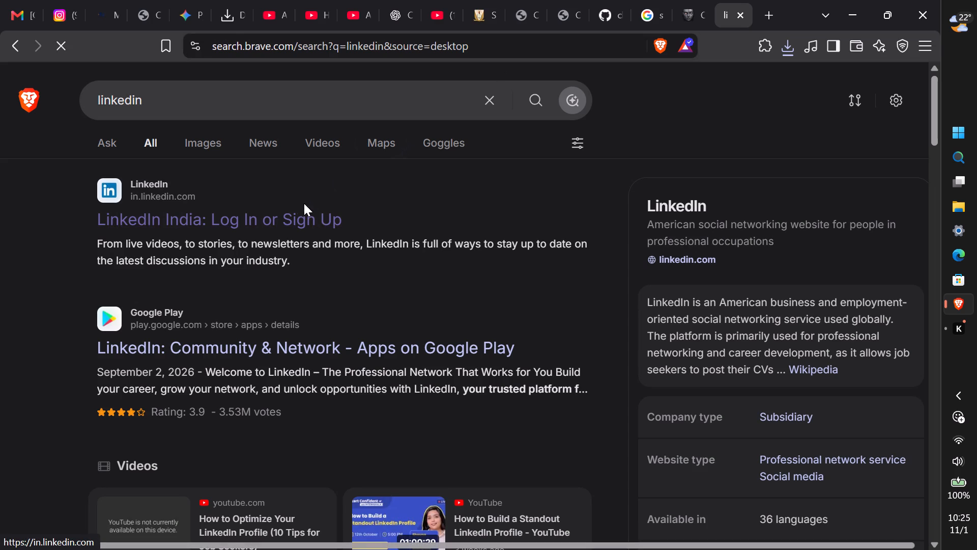